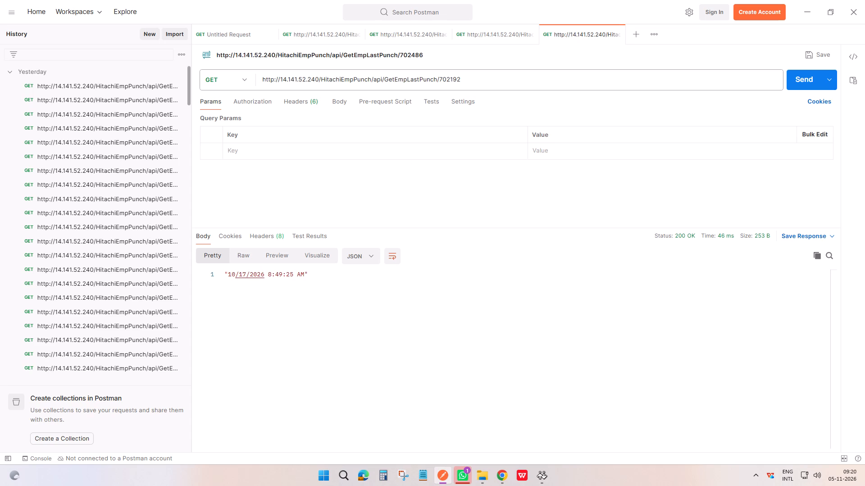
Open the request URL of the GetEmpLastPunch GET request for editing at the employee number.
left_click(488, 79)
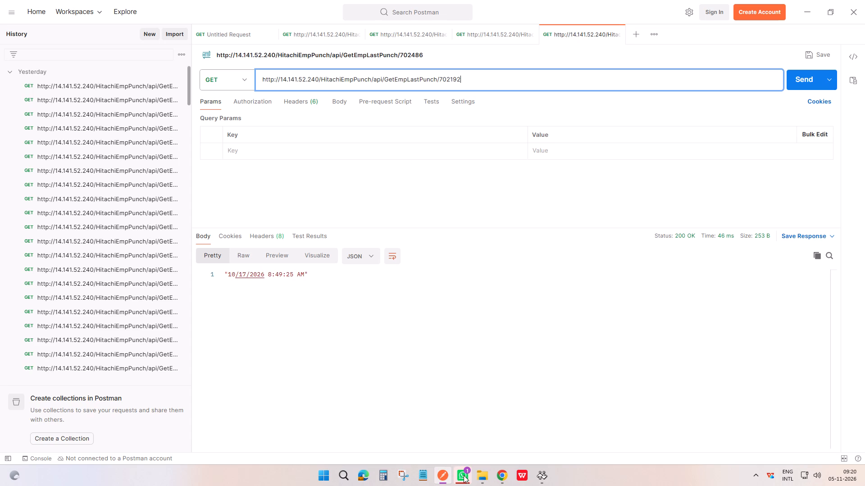
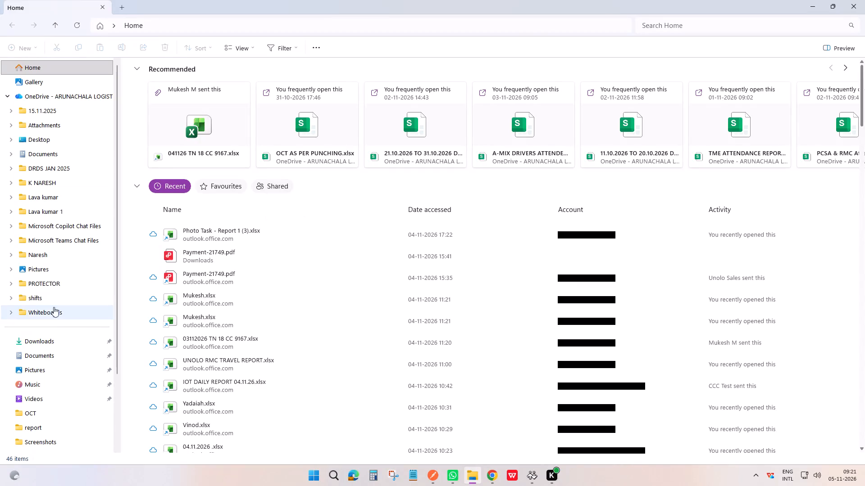
Open the A-MIX DRIVERS ATTENDENCE REPORT.xlsx workbook from the Nov folder under PROTECTOR > 2026 in a maximized window.
left_click(50, 279)
double_click(167, 96)
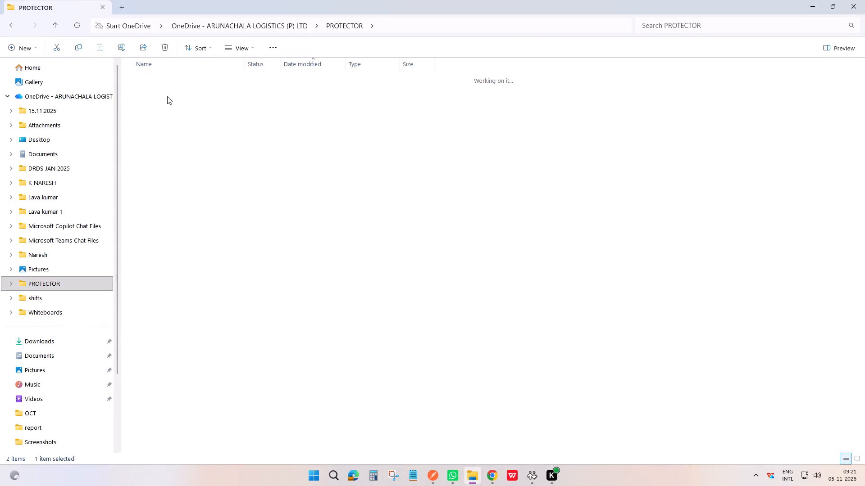
double_click(169, 214)
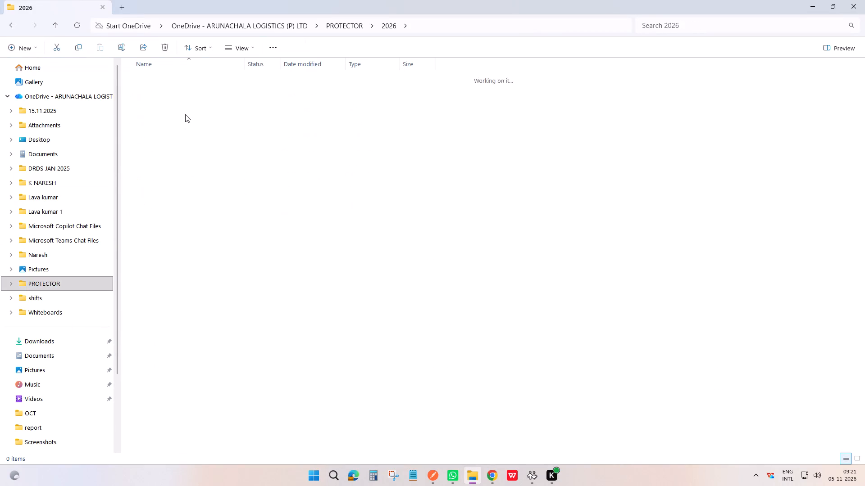
double_click(173, 81)
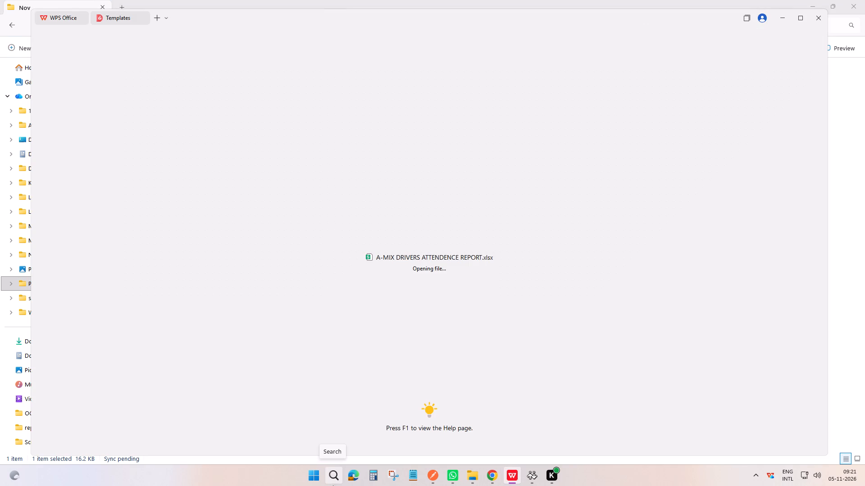
left_click(799, 20)
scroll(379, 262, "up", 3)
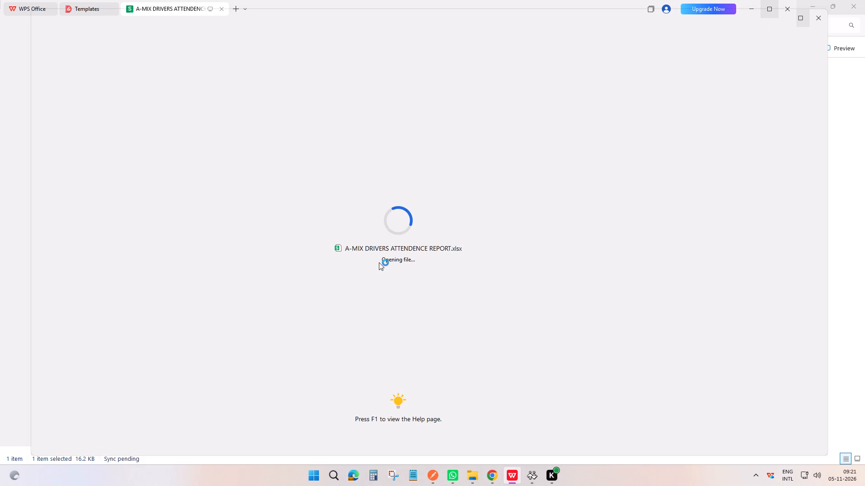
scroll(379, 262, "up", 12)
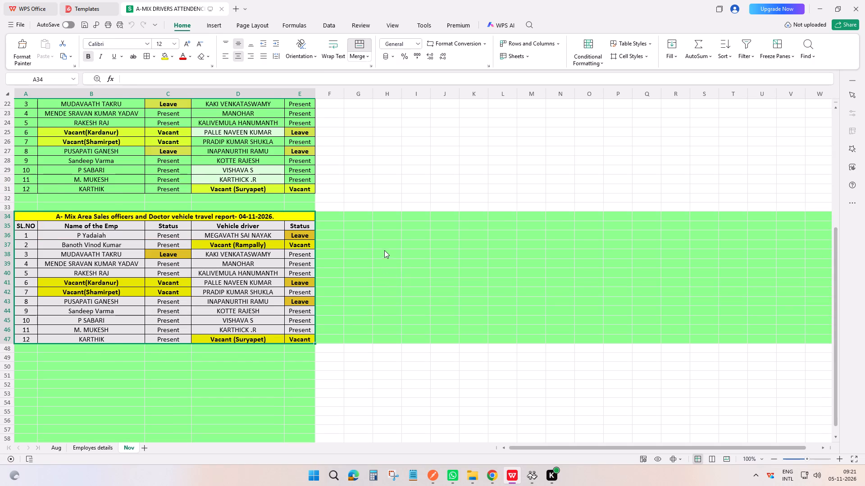
Copy the 04-11-2026 travel report table, from its title through row 47, and paste the copy starting at cell A50.
left_click(389, 243)
scroll(382, 268, "down", 3)
left_click_drag(176, 188, 179, 308)
key("ctrl+c")
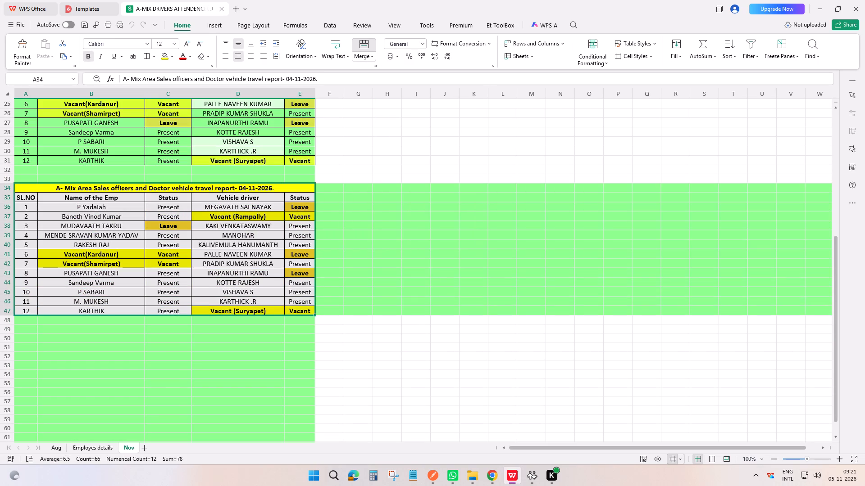
scroll(153, 283, "down", 4)
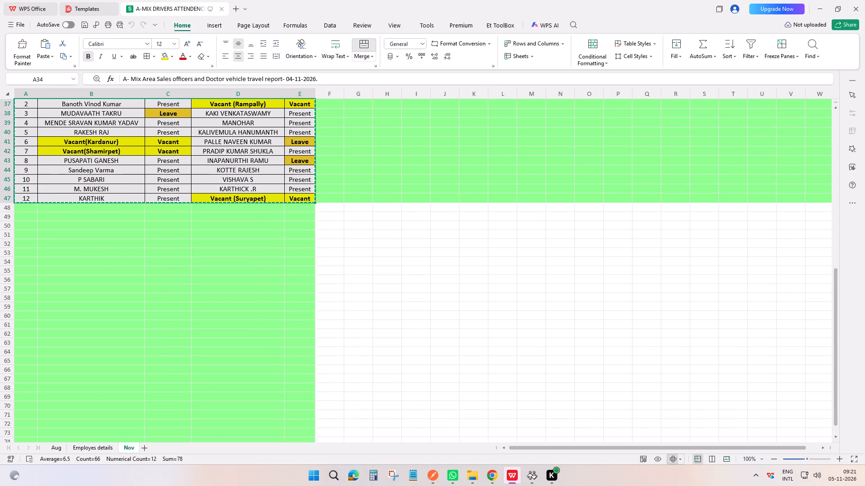
left_click(26, 225)
key("ctrl+v")
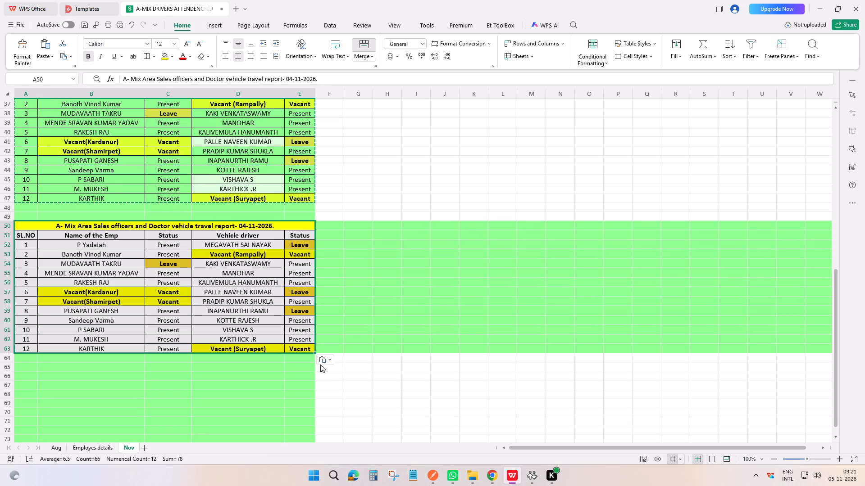
left_click(323, 362)
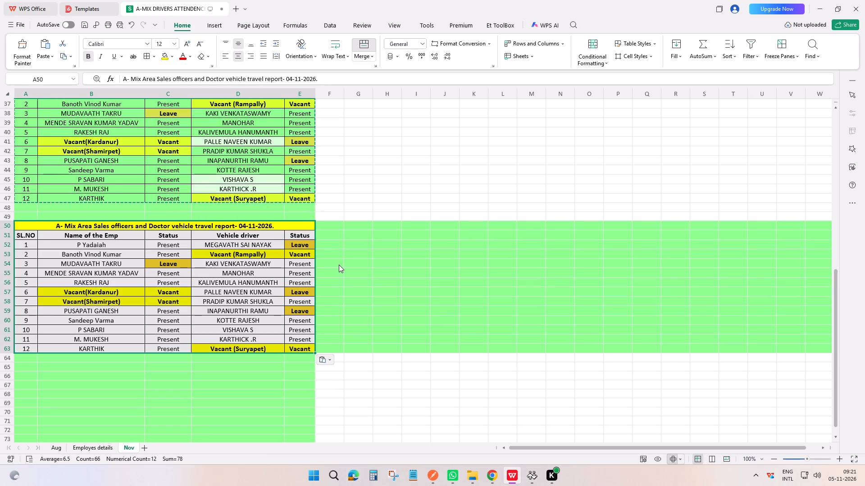
left_click(358, 178)
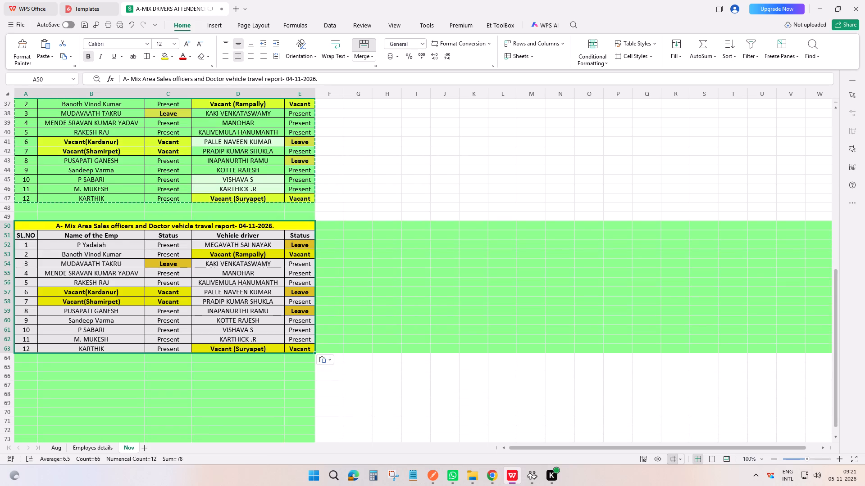
left_click(435, 302)
Open the title of the pasted report in row 50 for editing at the day of the date.
double_click(245, 227)
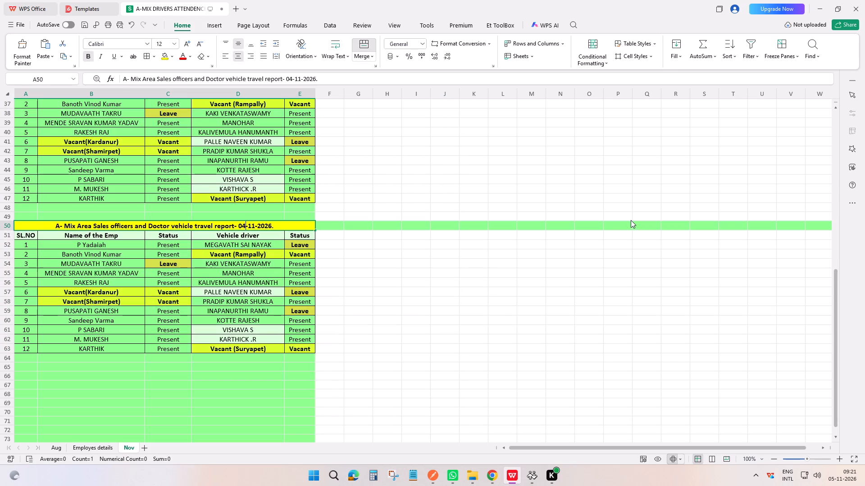
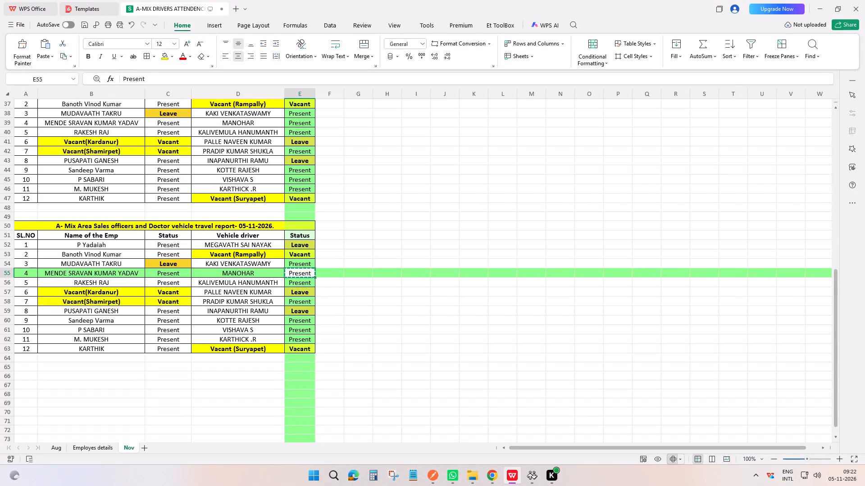
Set the SL.NO 1 vehicle driver's status in the 05-11-2026 report to Present using the copied status cell.
left_click(302, 247)
key("ctrl+v")
left_click(423, 253)
key("Escape")
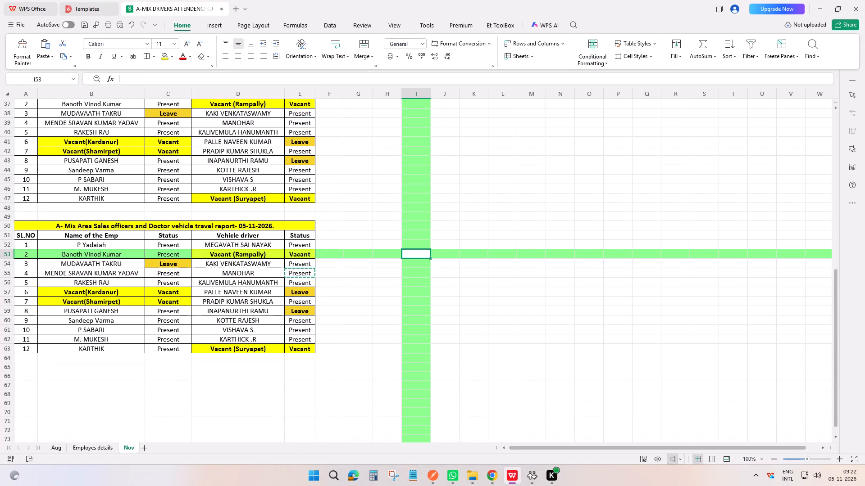
Select the SL.NO 3 sales officer's status cell in the 05-11-2026 report.
left_click(253, 268)
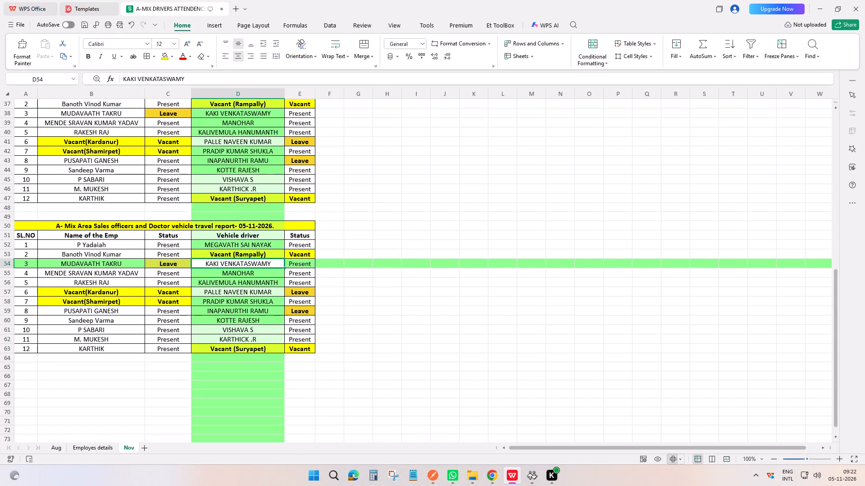
left_click(157, 256)
left_click(172, 265)
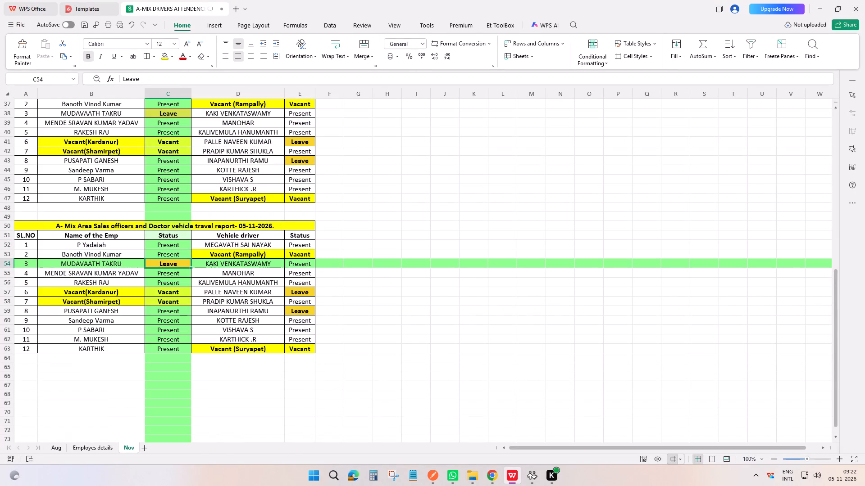
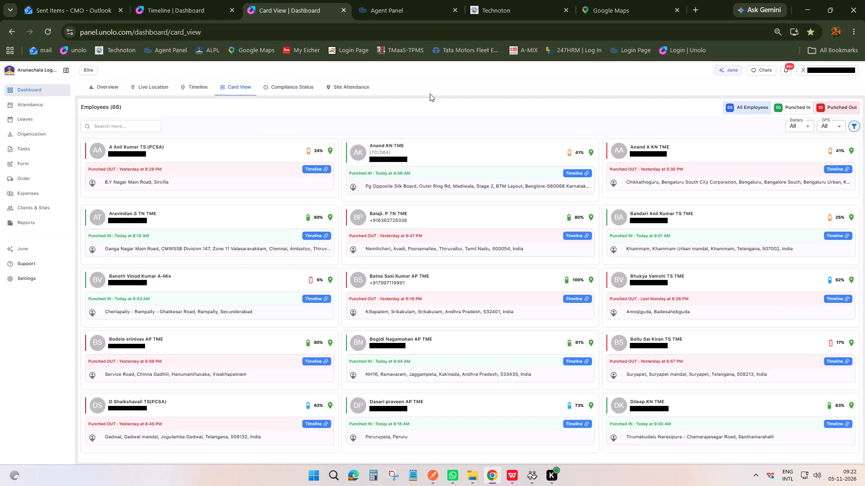
Search the punched-out employees in the attendance dashboard's Card View for a-mix.
left_click(141, 129)
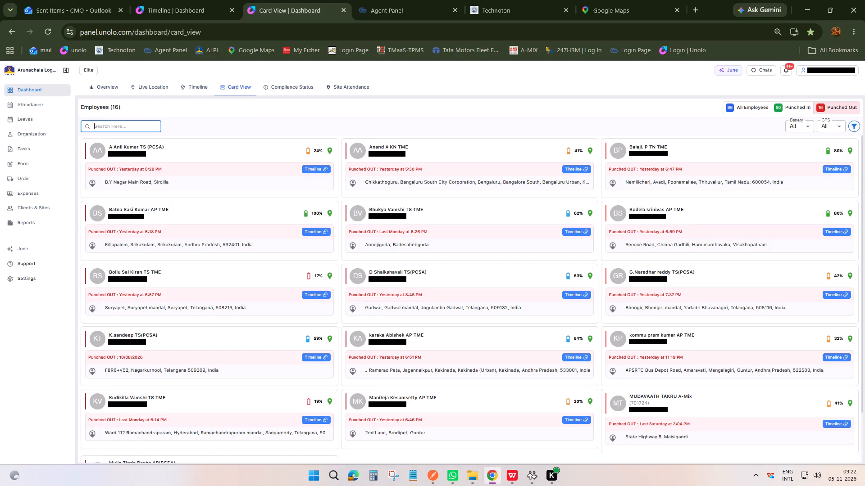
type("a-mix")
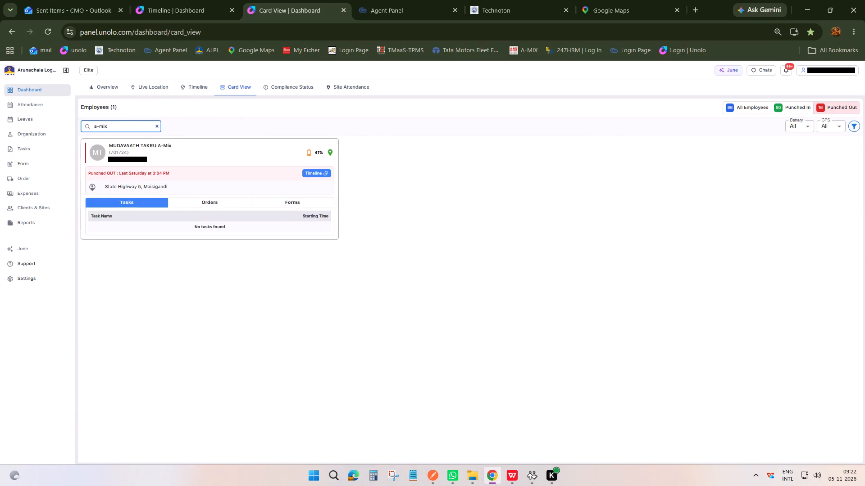
Switch to the A-MIX drivers attendance workbook and review the sales officer and vehicle driver statuses in rows 53 to 56 of the 05-11-2026 report.
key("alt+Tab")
left_click(448, 251)
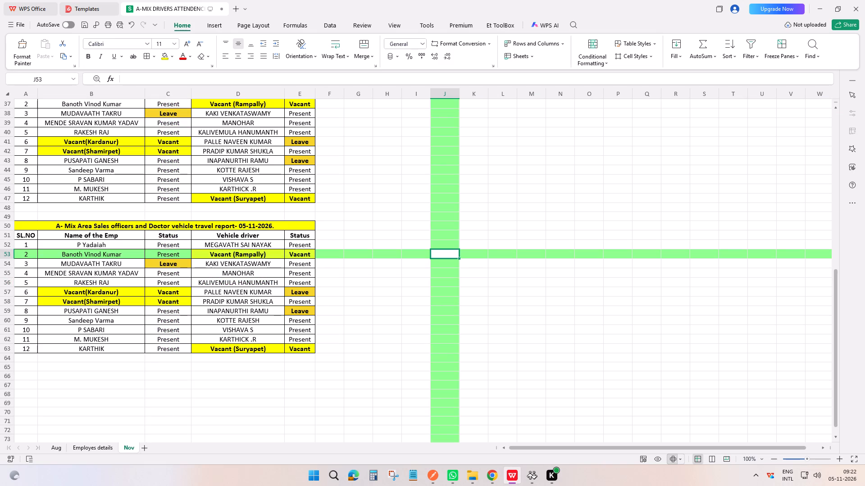
left_click(183, 276)
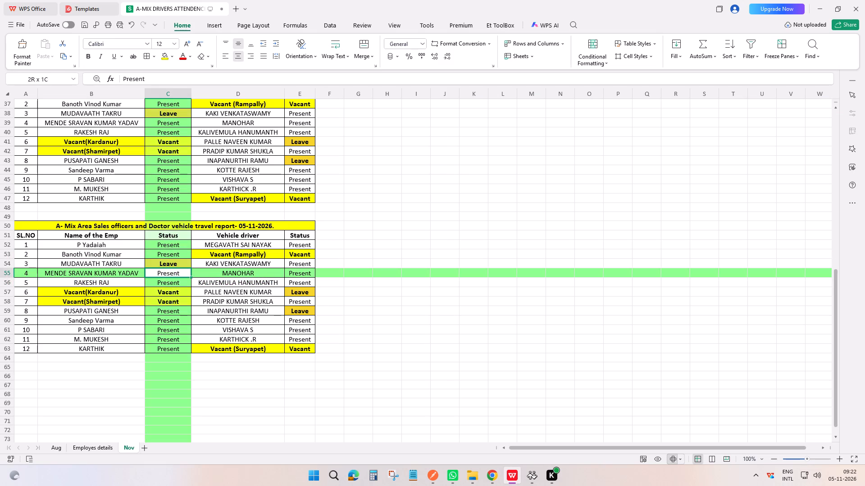
left_click(255, 278)
left_click(296, 276)
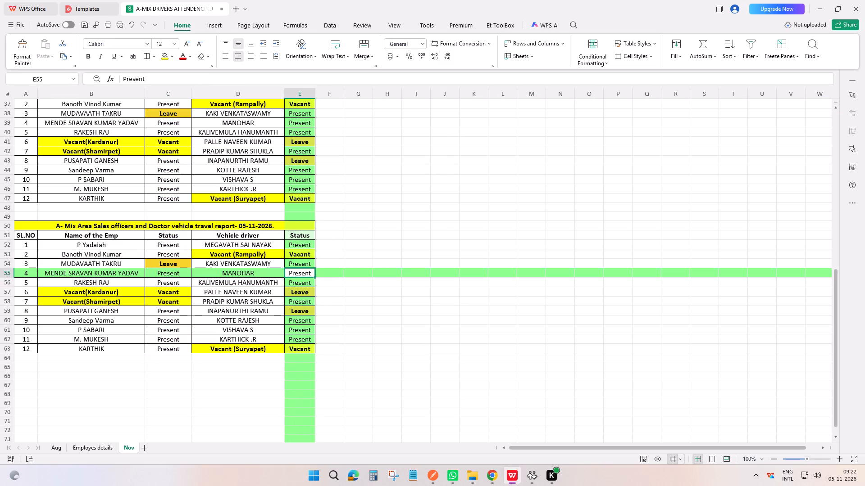
left_click(304, 283)
left_click(305, 256)
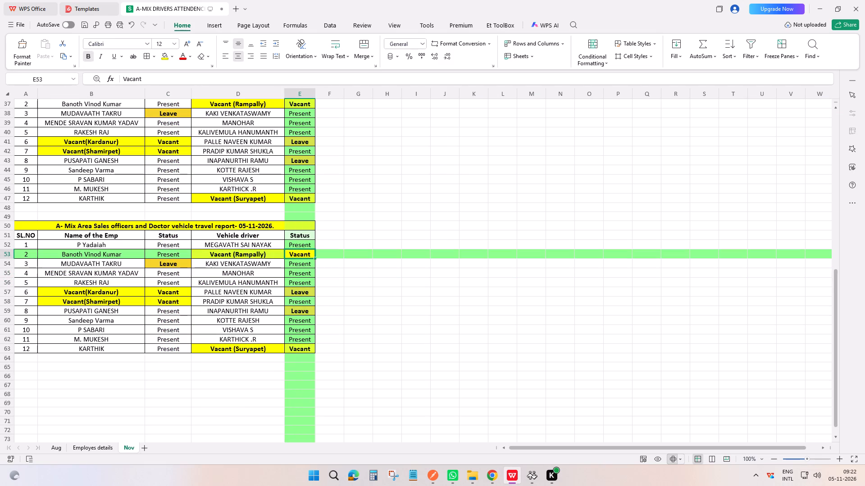
left_click(305, 265)
left_click(308, 273)
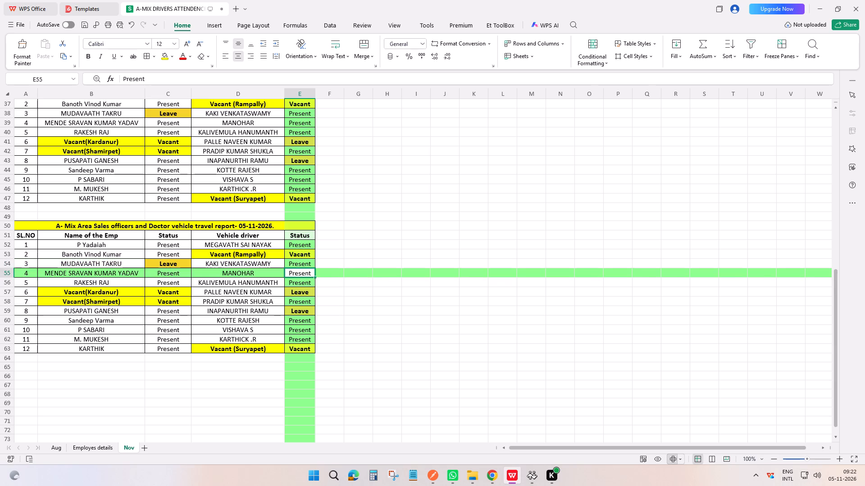
left_click(308, 280)
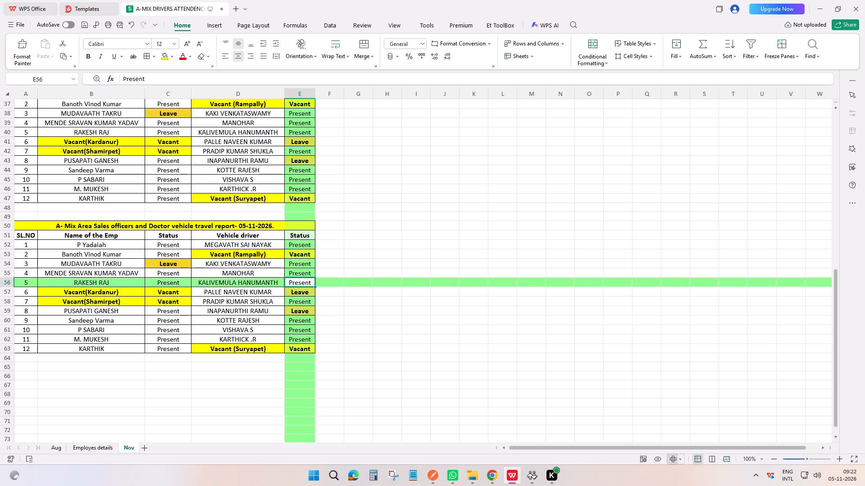
Review the vehicle drivers' status entries in rows 58 to 62 of the 05-11-2026 travel report.
left_click(297, 313)
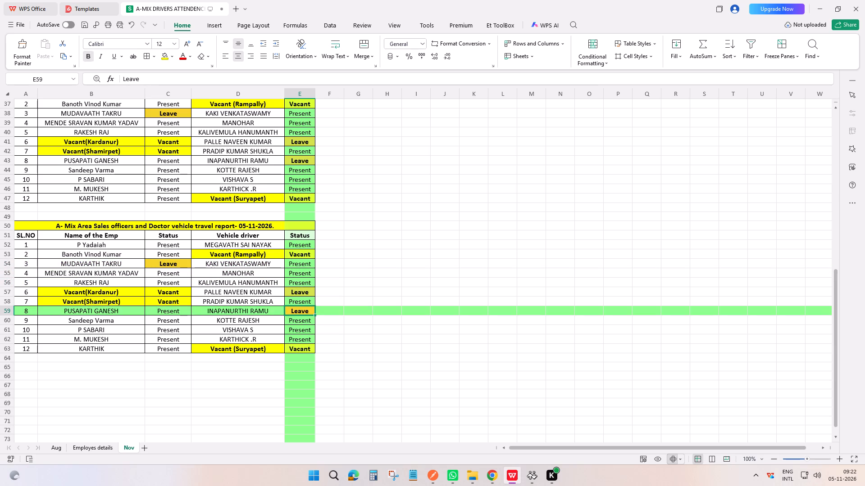
left_click(299, 319)
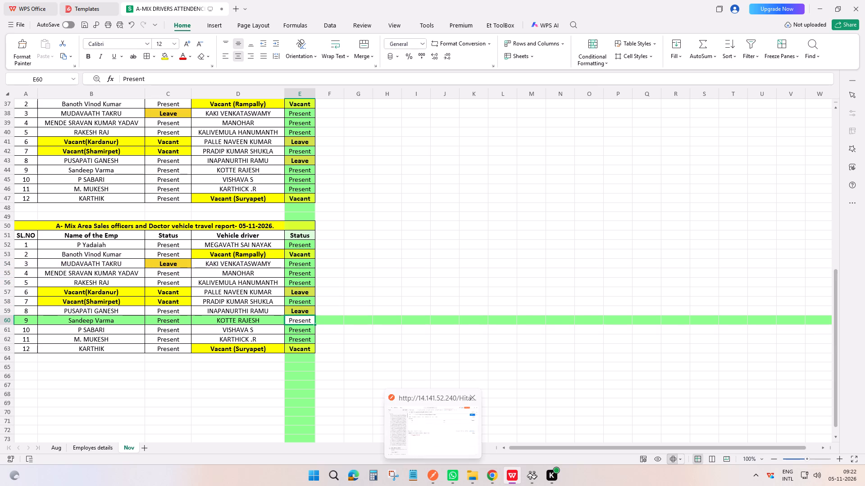
left_click(302, 330)
left_click(304, 338)
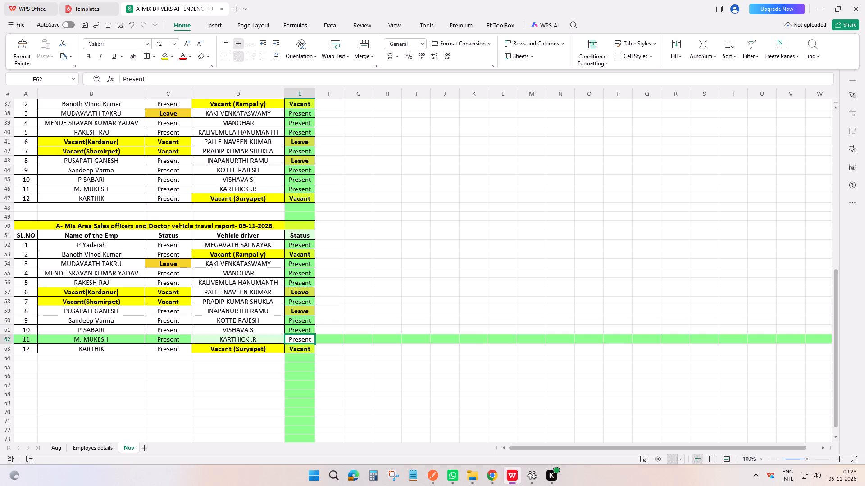
left_click(304, 332)
left_click(304, 339)
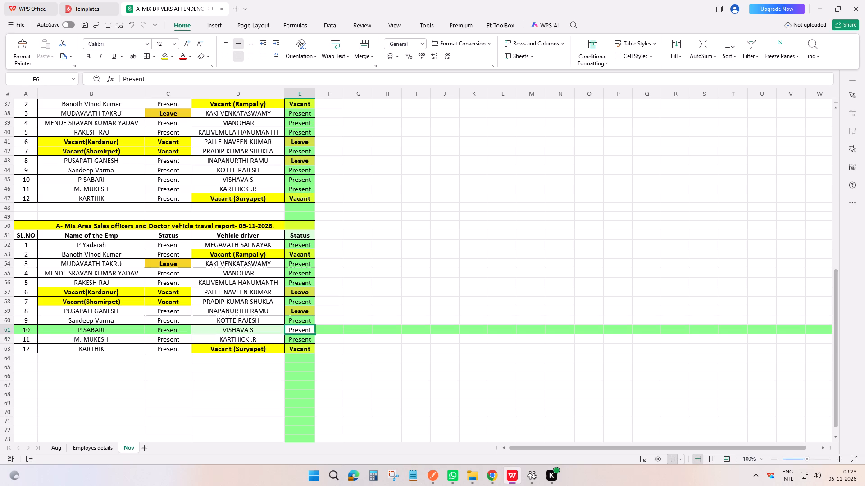
left_click(304, 329)
left_click(303, 320)
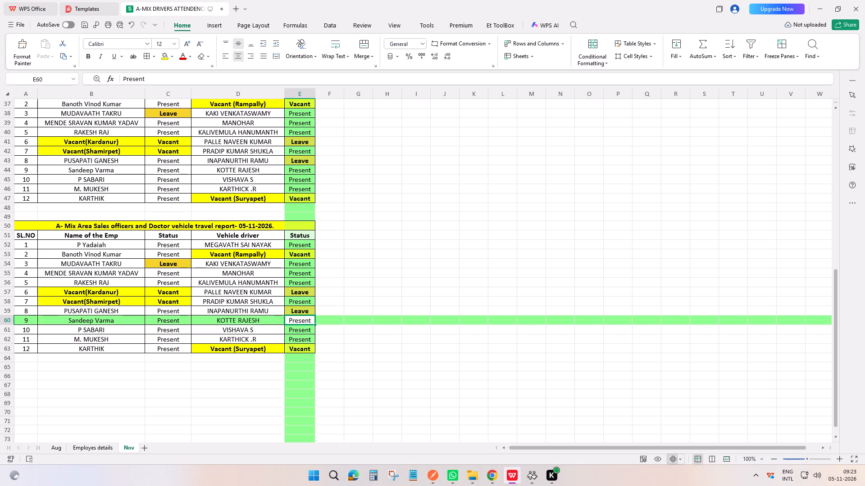
left_click(302, 301)
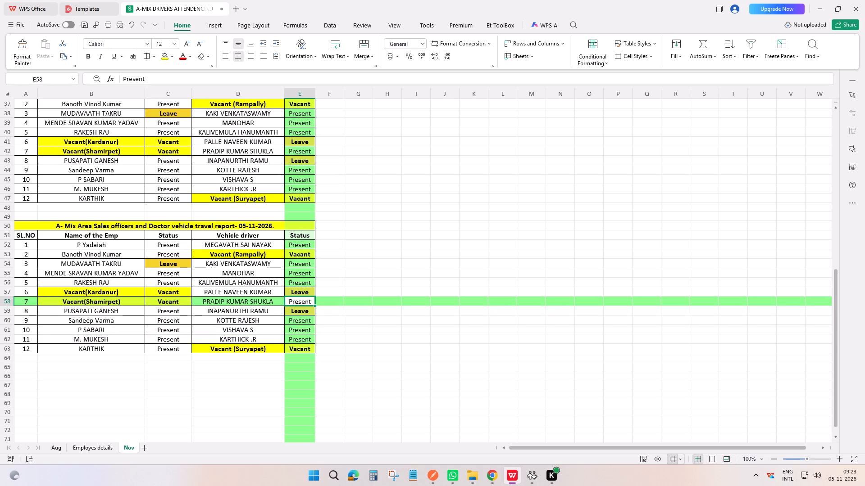
Copy the A-MIX TG KANDI driver's employee ID from the Employes details sheet and query its last punch with GetEmpLastPunch in Postman.
left_click(106, 448)
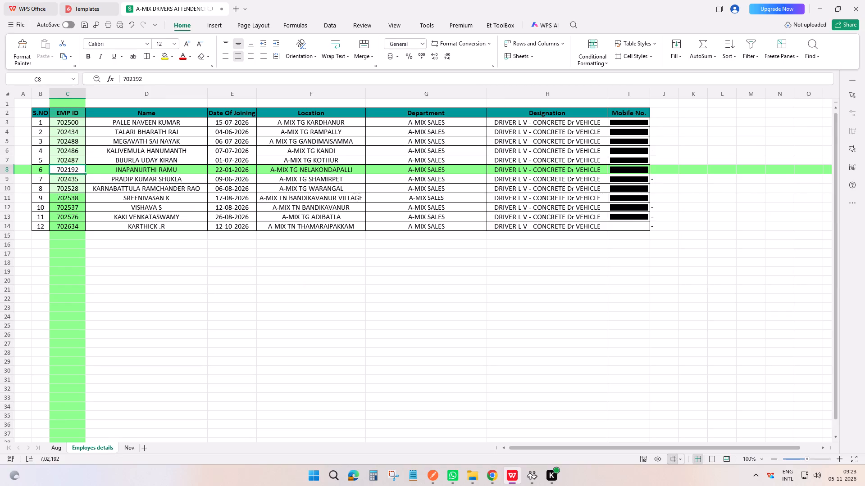
left_click(72, 147)
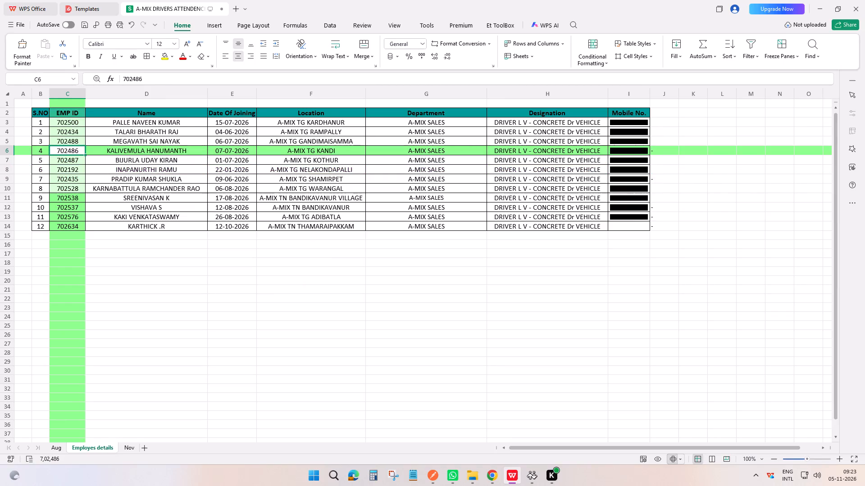
key("ctrl+c")
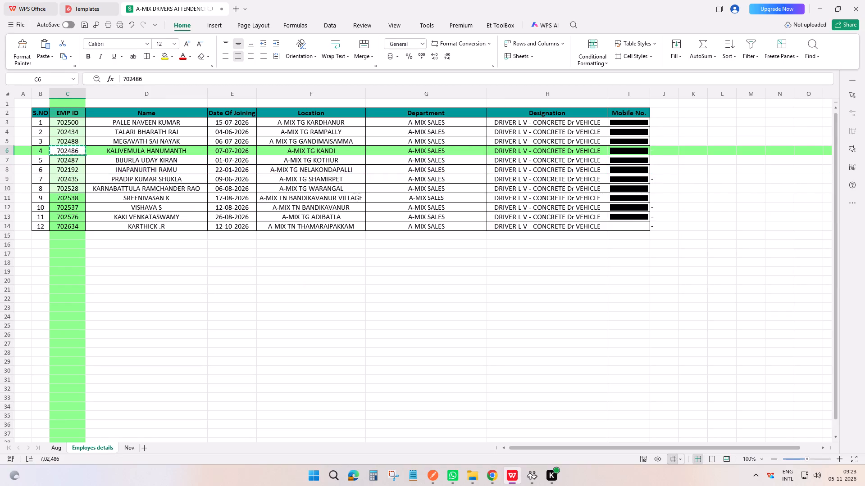
left_click(437, 475)
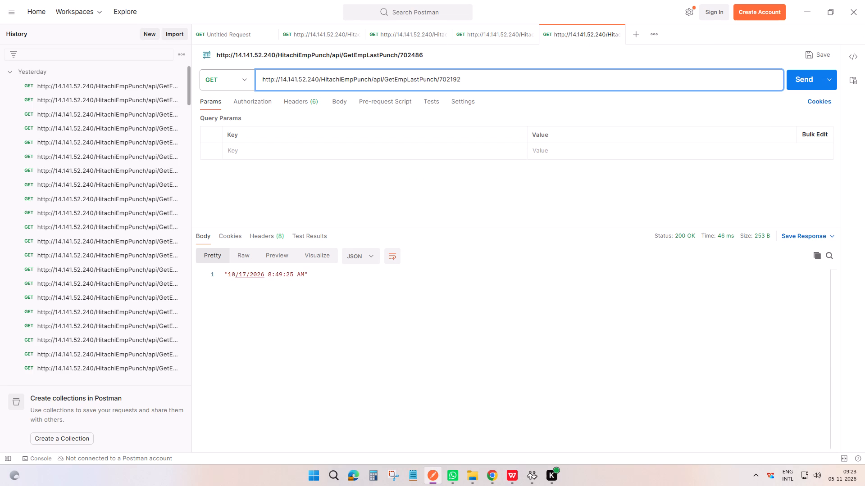
left_click_drag(472, 80, 439, 79)
key("ctrl+v")
key("BackSpace")
left_click(797, 72)
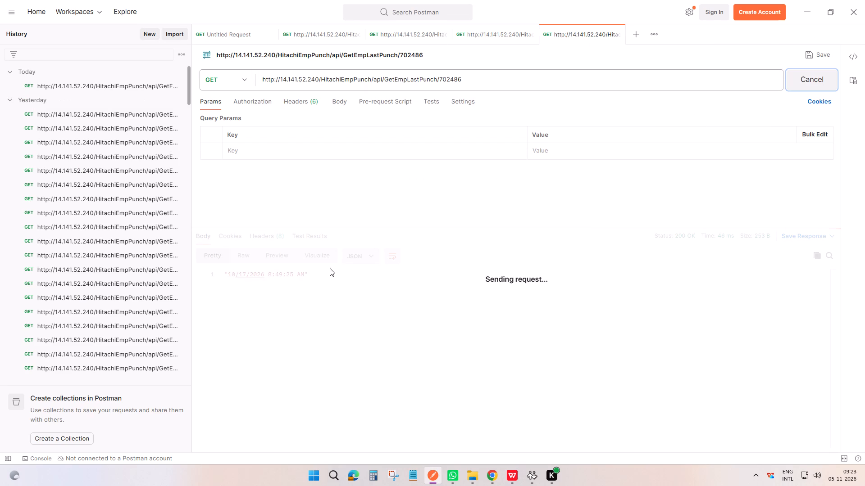
scroll(330, 268, "down", 2)
left_click_drag(323, 274, 267, 275)
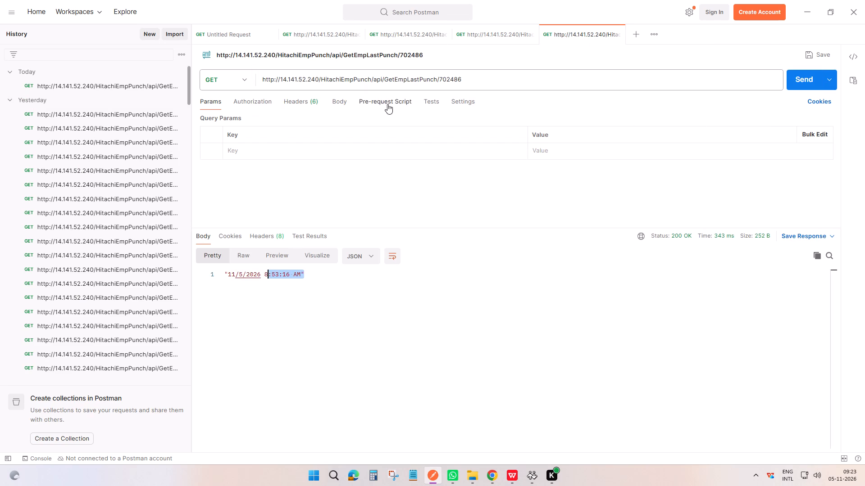
Return to the workbook's Nov sheet and check the 05-11-2026 report entries in rows 56 to 59.
key("alt+Tab")
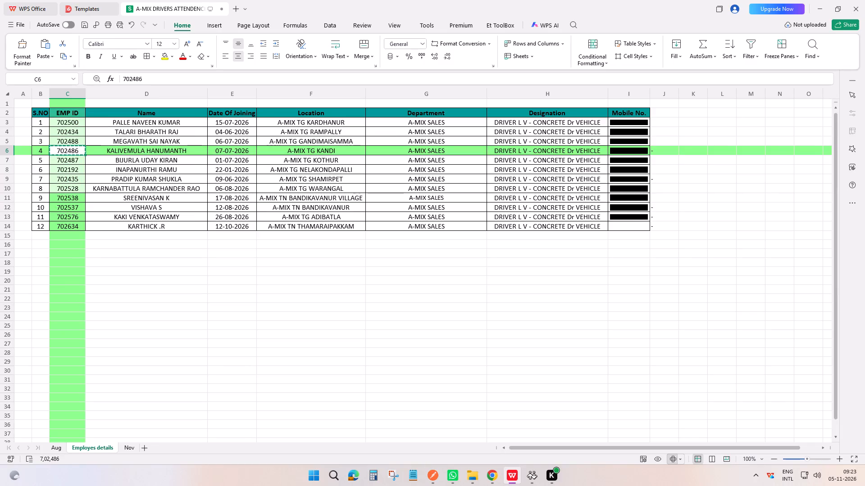
left_click(132, 448)
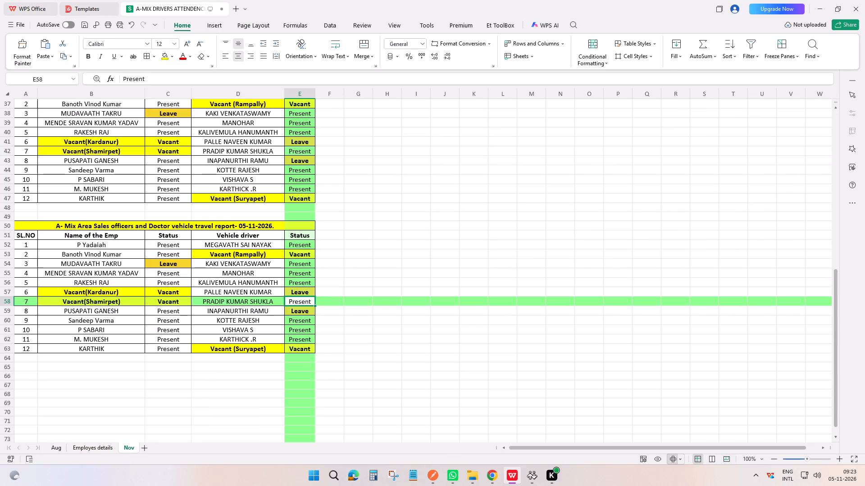
left_click(295, 282)
left_click(264, 293)
left_click(117, 297)
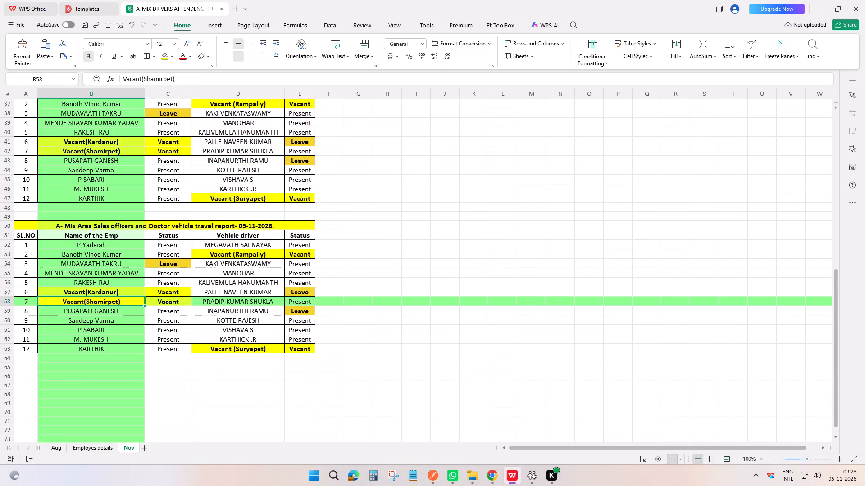
left_click(235, 296)
left_click(229, 309)
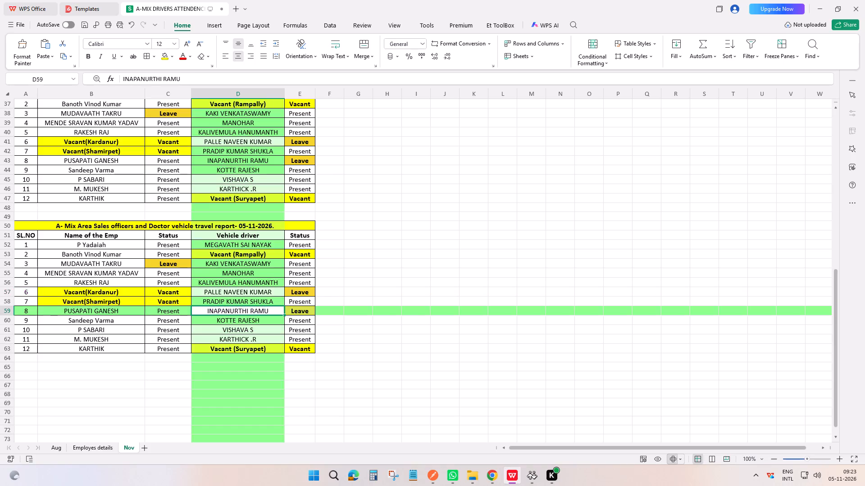
Copy the A-MIX TG KARDHANUR driver's employee ID from Employes details and query its last punch with GetEmpLastPunch in Postman.
left_click(103, 449)
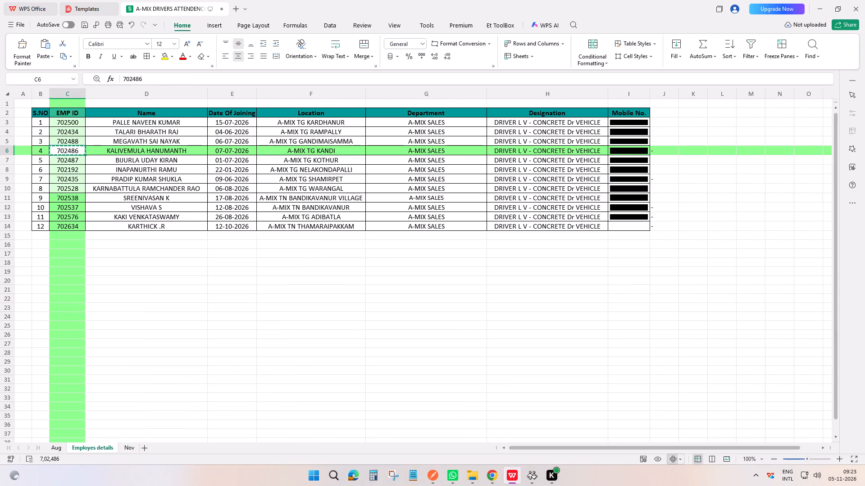
left_click(74, 123)
key("ctrl+c")
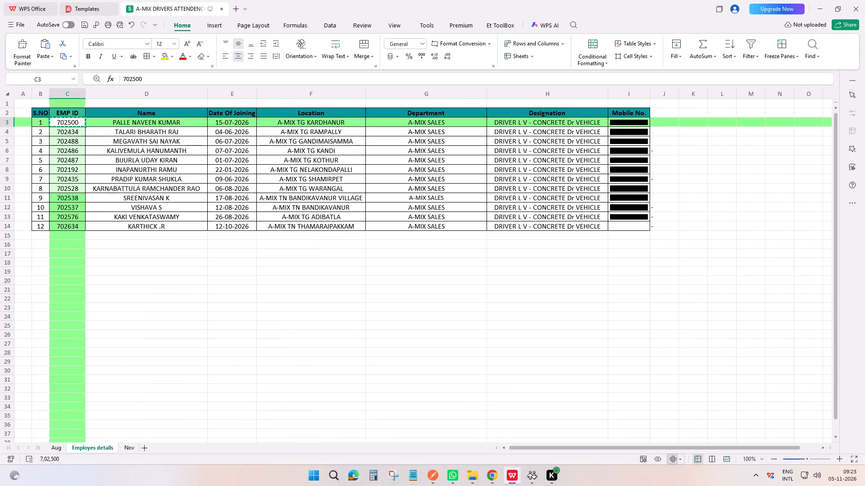
key("alt+Tab")
left_click_drag(469, 84, 454, 83)
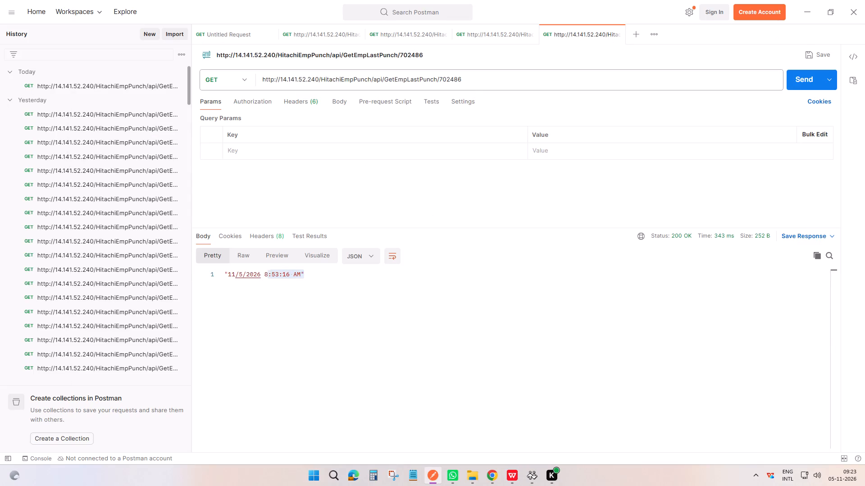
left_click_drag(454, 83, 442, 82)
double_click(443, 81)
key("ctrl+v")
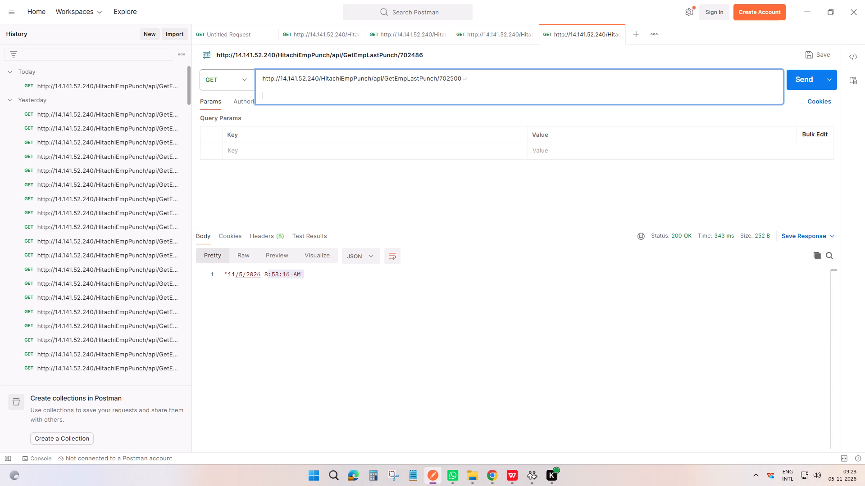
key("Return")
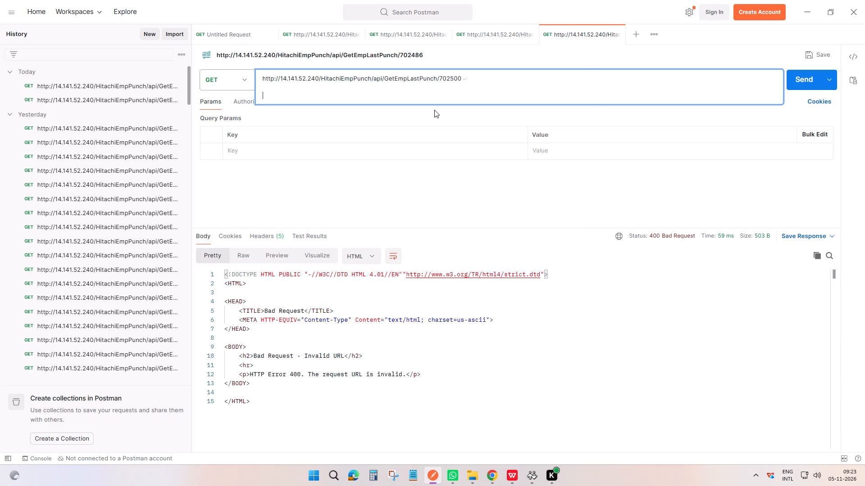
key("BackSpace")
left_click(809, 78)
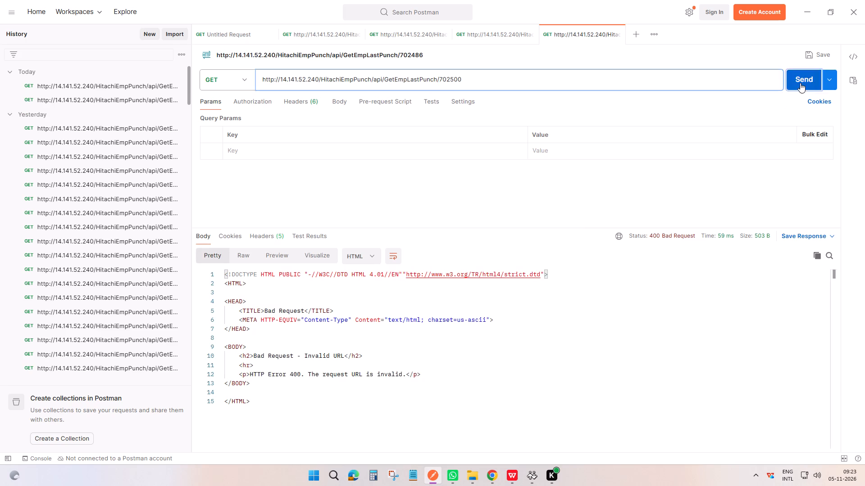
left_click(348, 303)
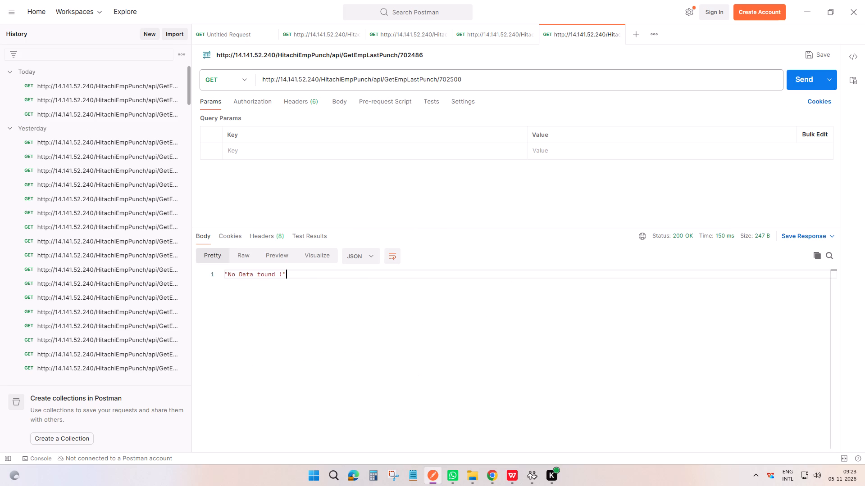
Return to the workbook's Nov sheet and check the 05-11-2026 report entries in rows 57 and 54.
key("alt+Tab")
left_click(130, 446)
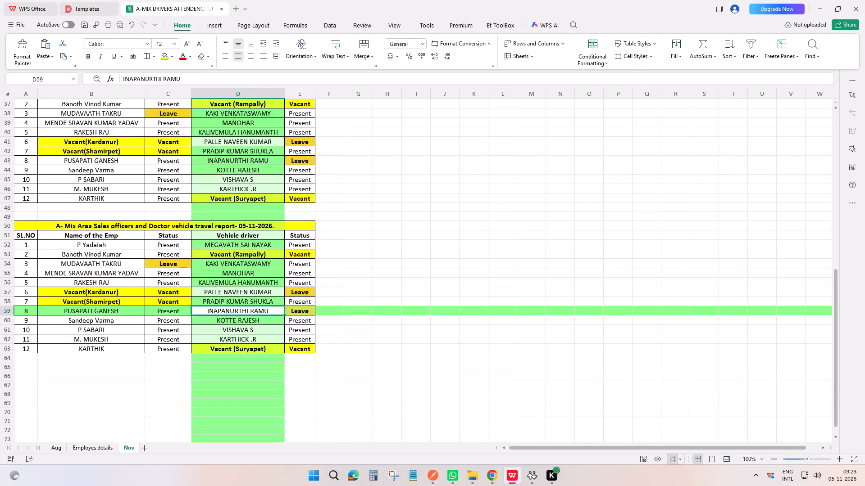
left_click(419, 300)
left_click_drag(268, 292, 292, 290)
left_click(296, 268)
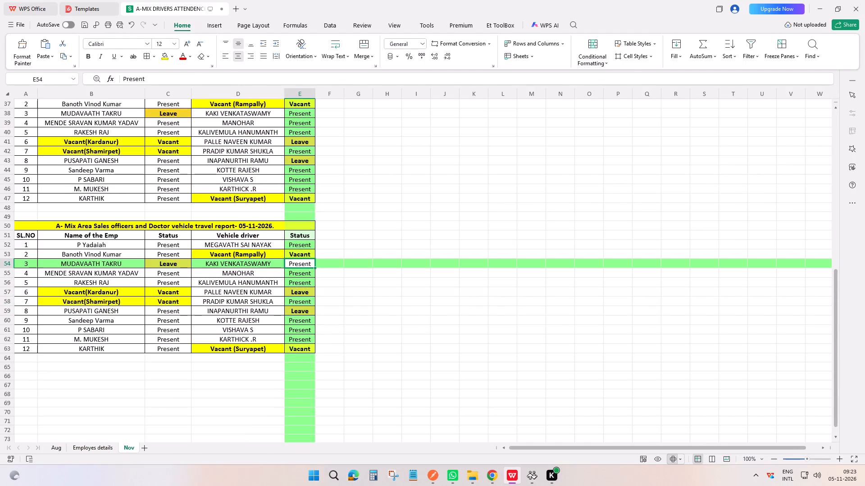
left_click(114, 265)
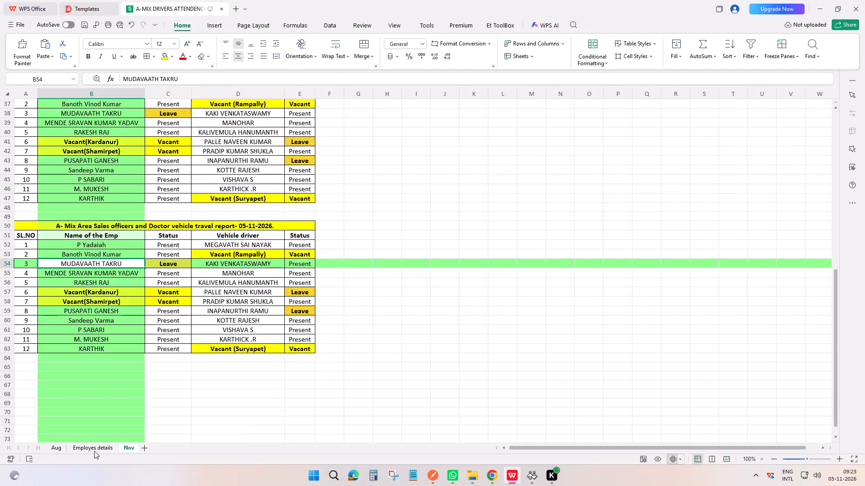
Copy the A-MIX TG ADIBATLA driver's employee ID from Employes details and query its last punch with GetEmpLastPunch in Postman.
left_click(94, 451)
left_click(171, 180)
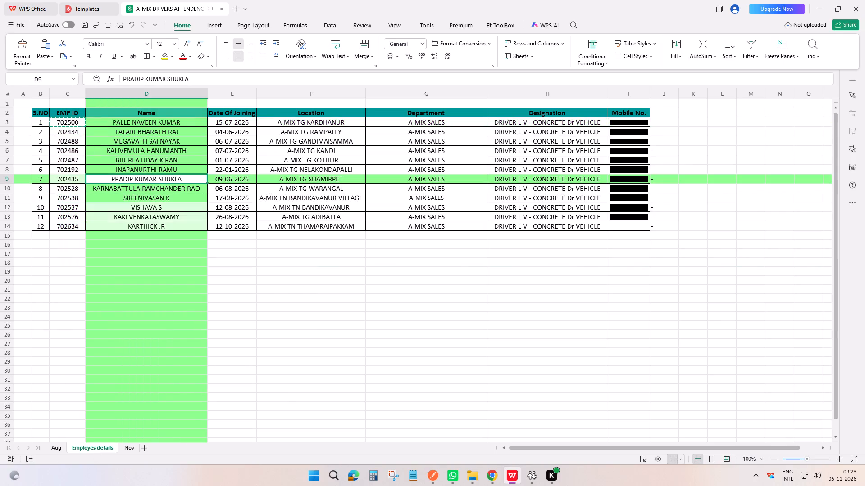
left_click(176, 200)
left_click(173, 216)
left_click(75, 218)
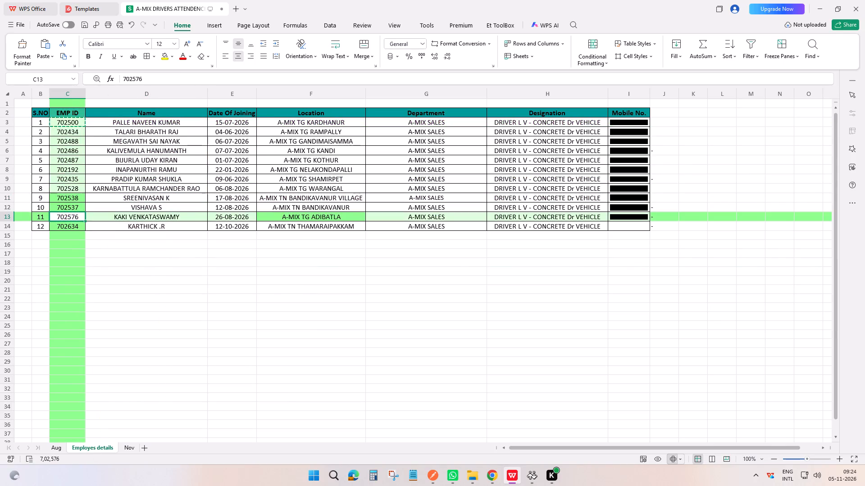
key("ctrl+c")
key("alt+Tab")
left_click_drag(483, 78, 481, 78)
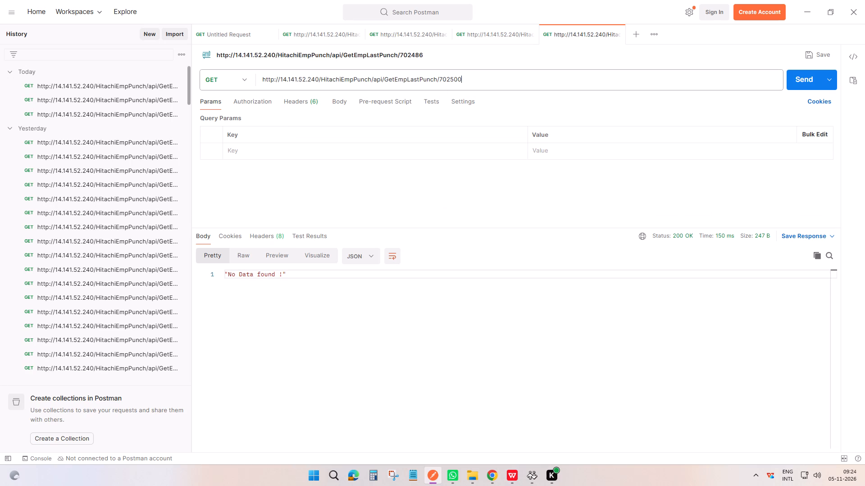
left_click_drag(481, 78, 440, 79)
key("ctrl+v")
key("BackSpace")
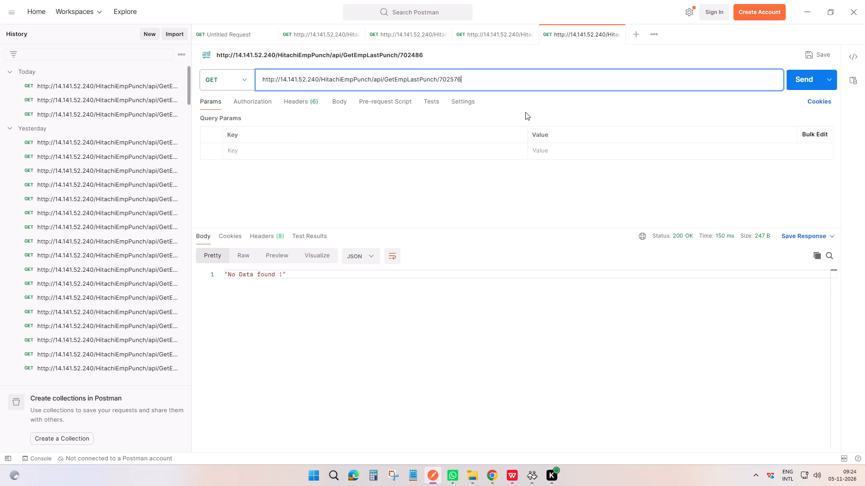
key("Return")
left_click_drag(323, 282, 285, 277)
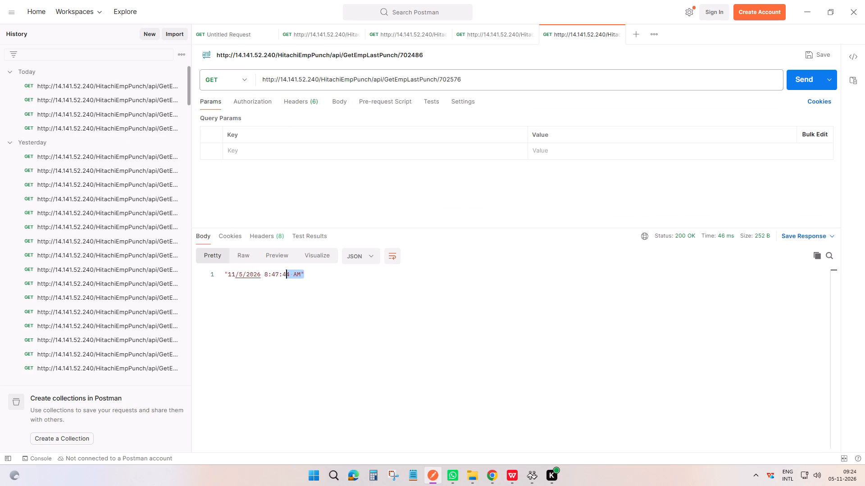
Return to the workbook's Nov sheet and review the vehicle drivers' 05-11-2026 statuses between rows 52 and 60.
key("alt+Tab")
left_click(131, 448)
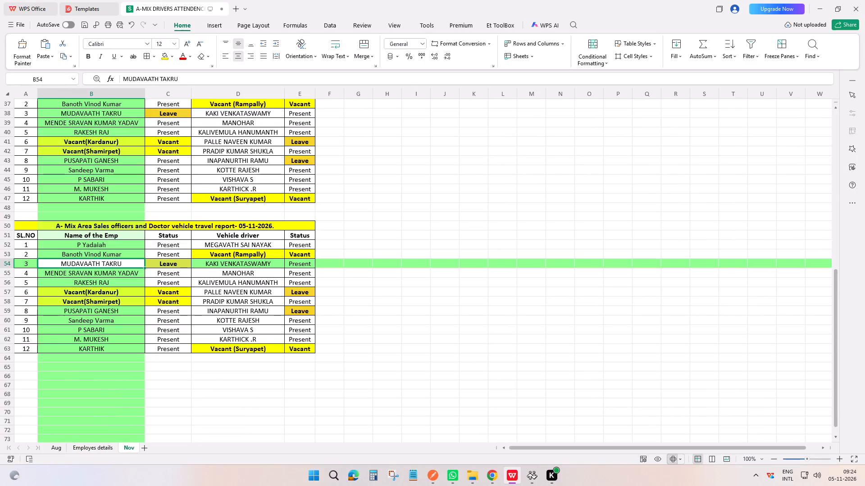
left_click(302, 284)
left_click(303, 277)
left_click(300, 262)
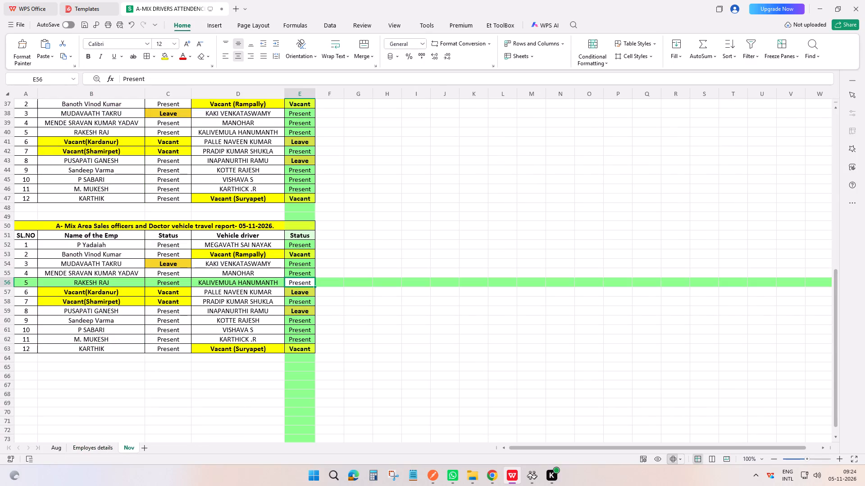
left_click(301, 246)
left_click(302, 319)
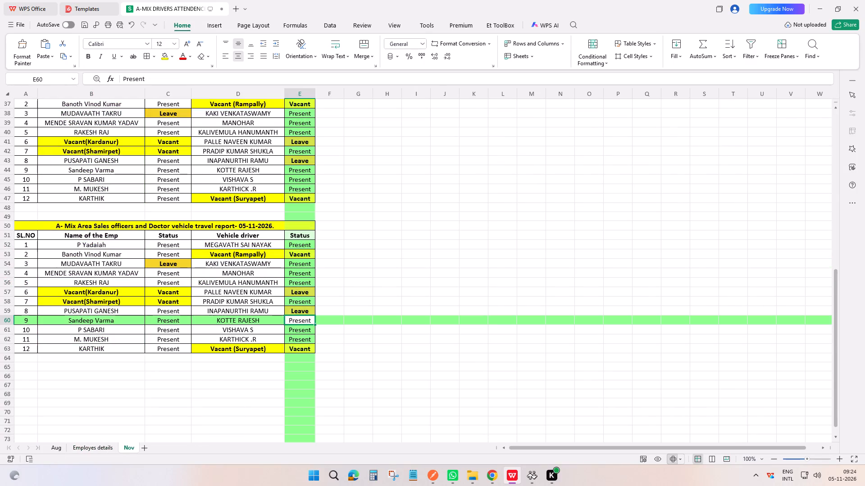
Review the vehicle drivers' statuses in rows 57 to 62 of the 05-11-2026 report on the Nov sheet.
left_click(304, 328)
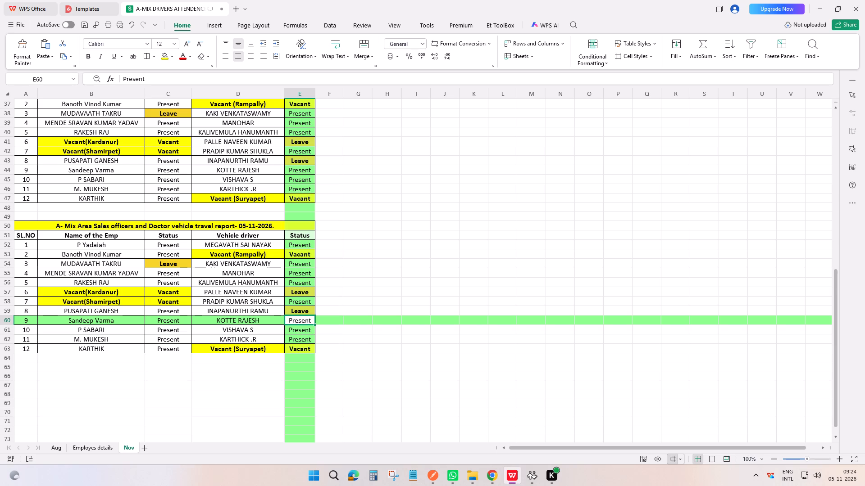
left_click(301, 342)
left_click(306, 295)
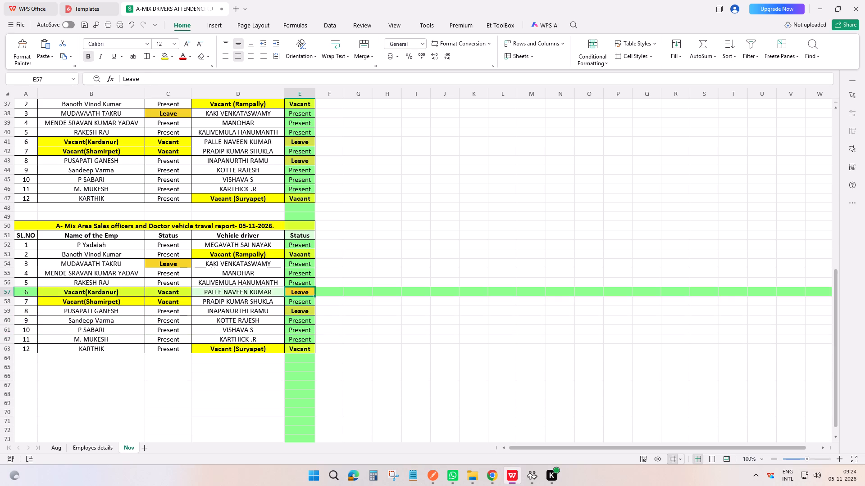
left_click(306, 304)
left_click(307, 311)
left_click(314, 325)
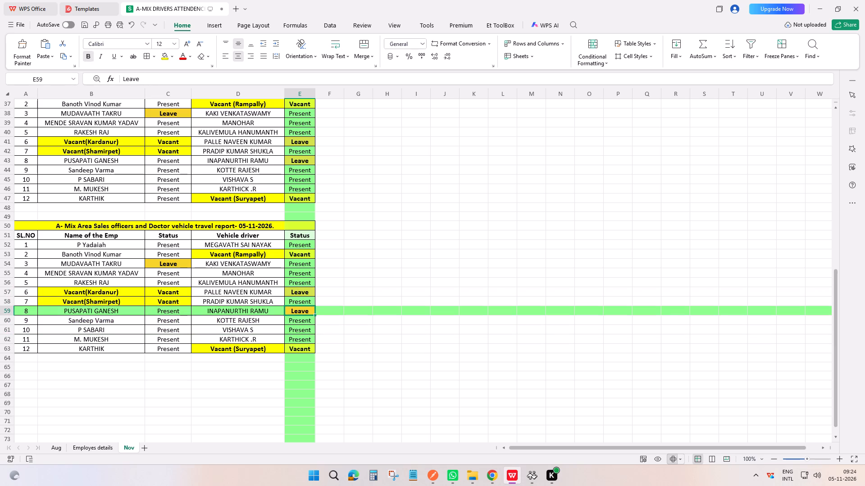
left_click(303, 340)
left_click(349, 321)
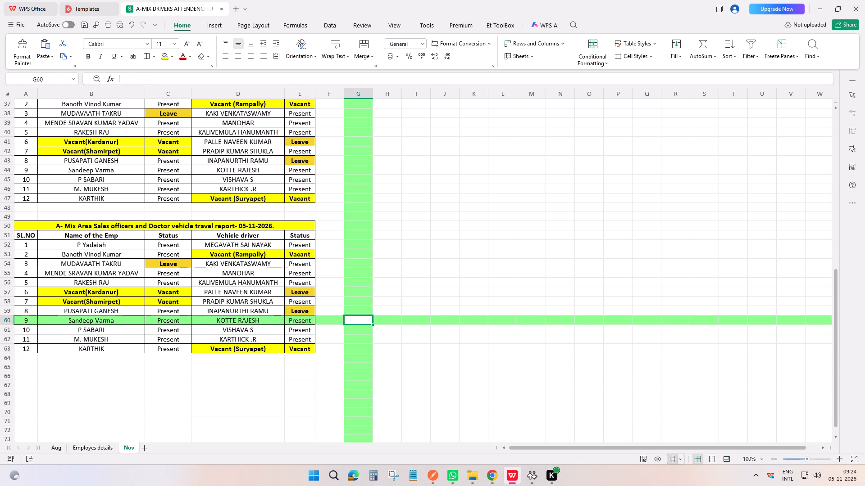
Save the A-MIX drivers attendance workbook.
scroll(327, 279, "up", 3)
key("ctrl+s")
key("ctrl+s")
key("ctrl+s")
scroll(327, 296, "down", 3)
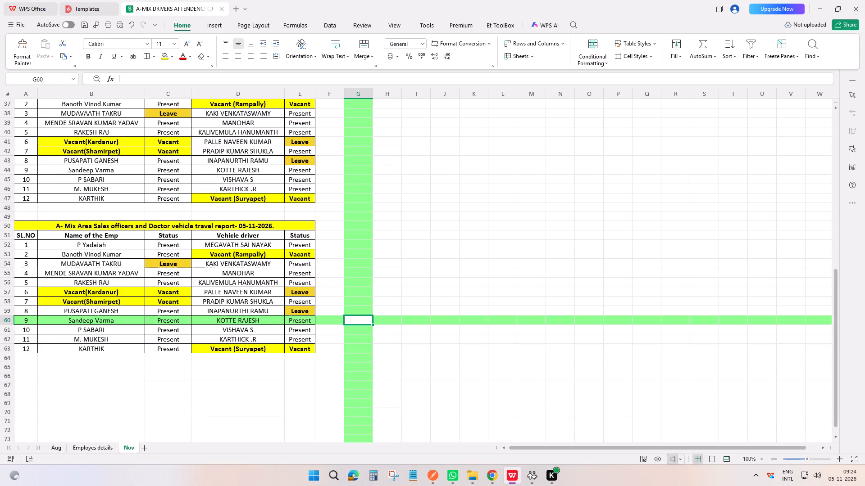
Copy the A-MIX TG SHAMIRPET driver's employee ID from Employes details and query its last punch with GetEmpLastPunch in Postman.
left_click(114, 445)
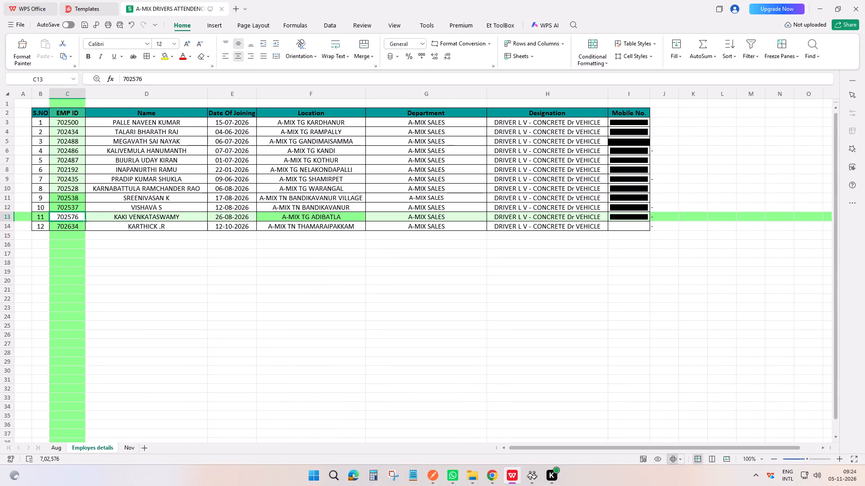
left_click(654, 183)
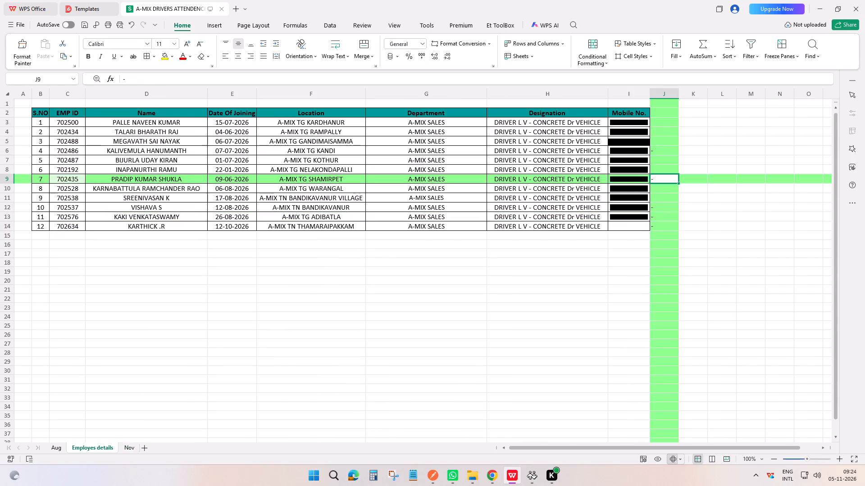
left_click(77, 179)
key("ctrl+c")
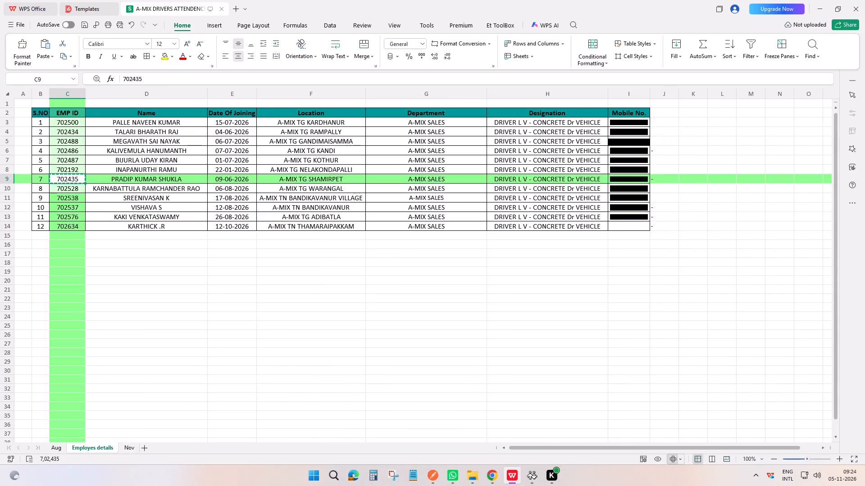
key("alt+Tab")
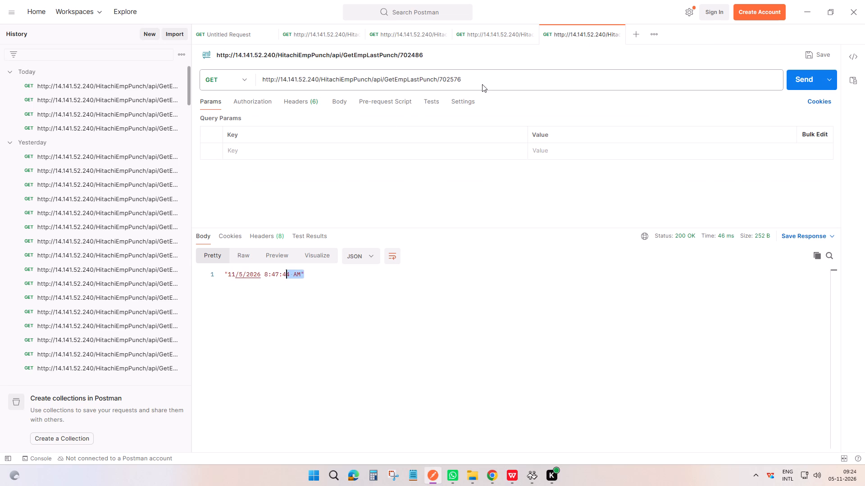
left_click_drag(483, 83, 441, 81)
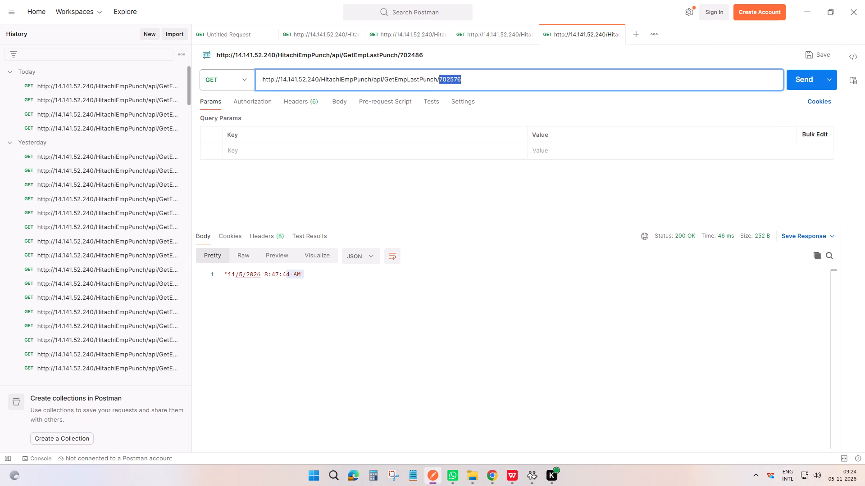
key("ctrl+v")
key("BackSpace")
key("Return")
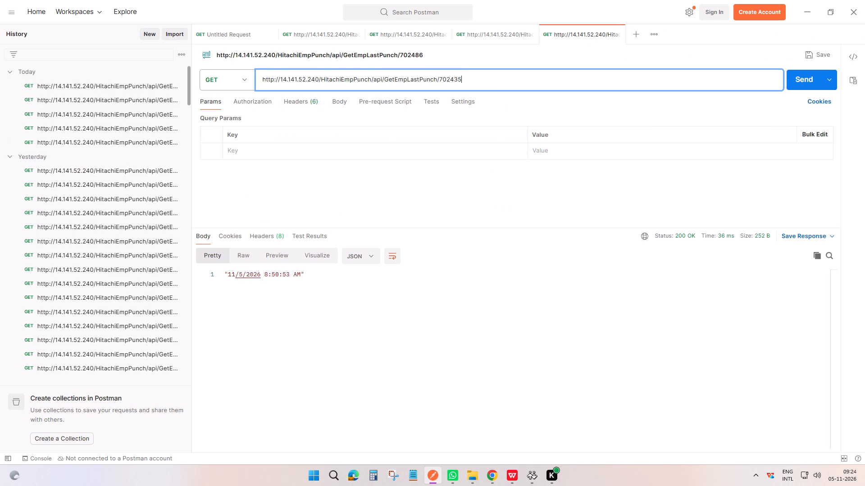
left_click_drag(323, 280, 266, 277)
left_click(463, 285)
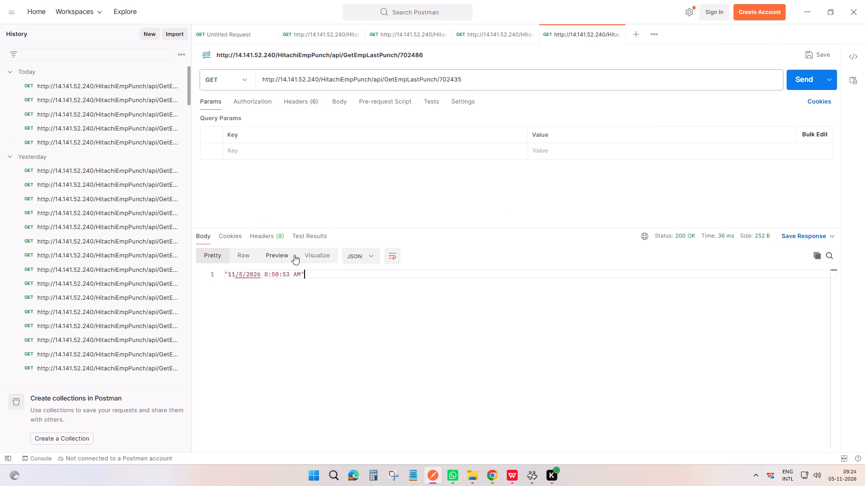
Return to the workbook's Nov sheet and check the 05-11-2026 report entries in rows 58 and 56.
key("alt+Tab")
left_click(127, 443)
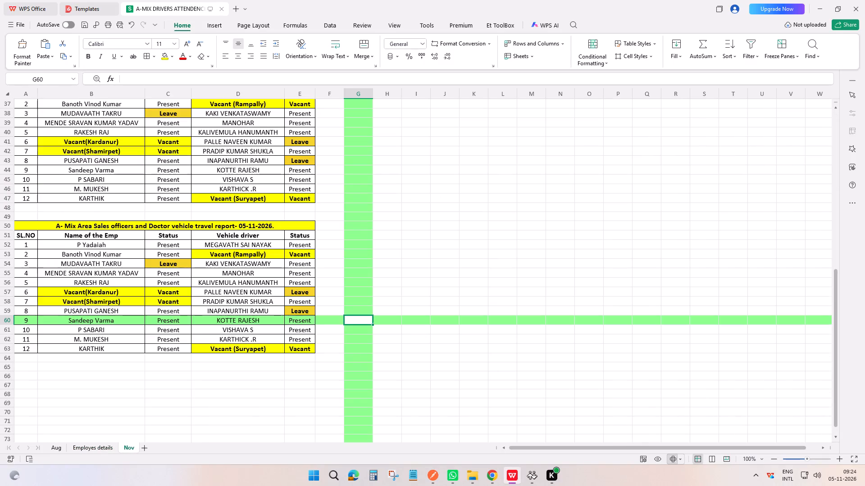
left_click_drag(269, 302, 291, 301)
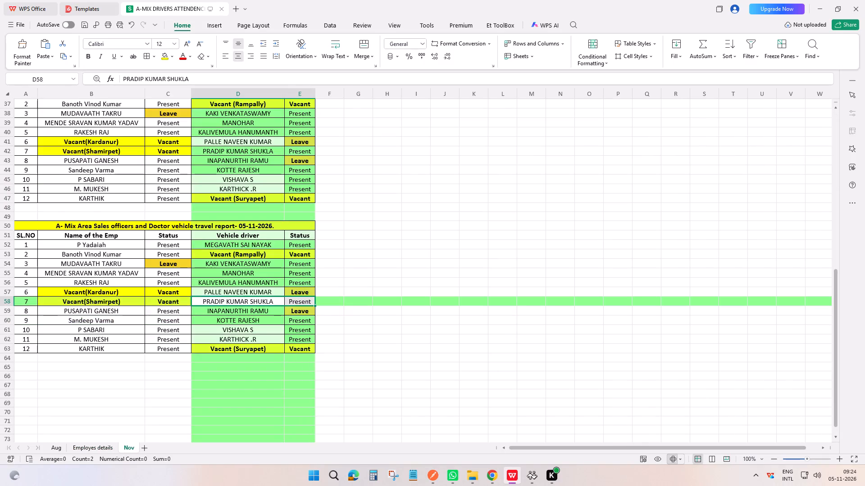
left_click(296, 285)
Go through the check marks beside the drivers in column J of Employes details to find drivers still unchecked.
left_click(109, 449)
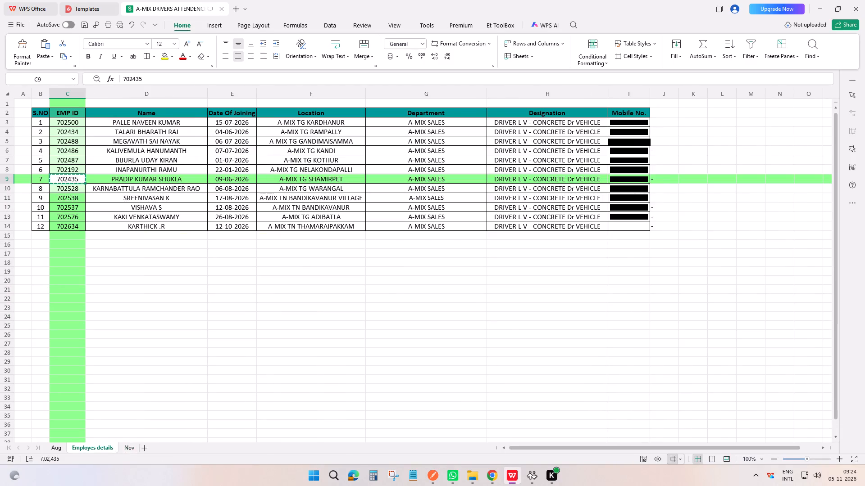
left_click(656, 153)
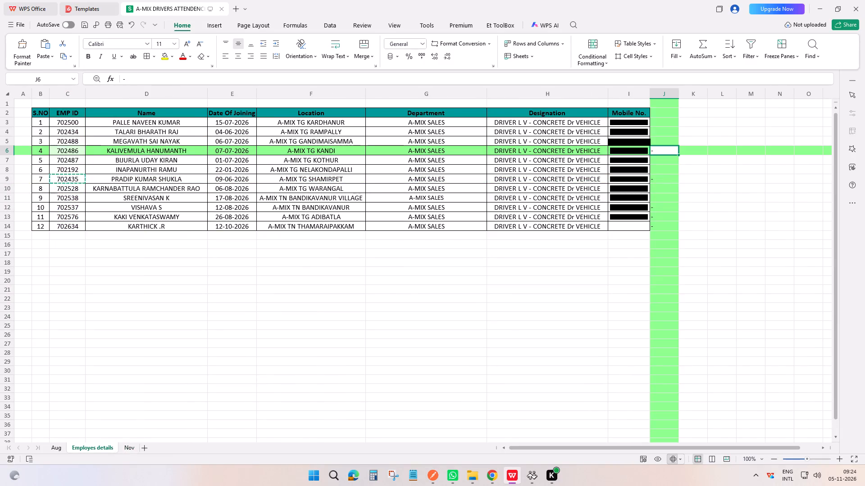
left_click(659, 178)
left_click(664, 208)
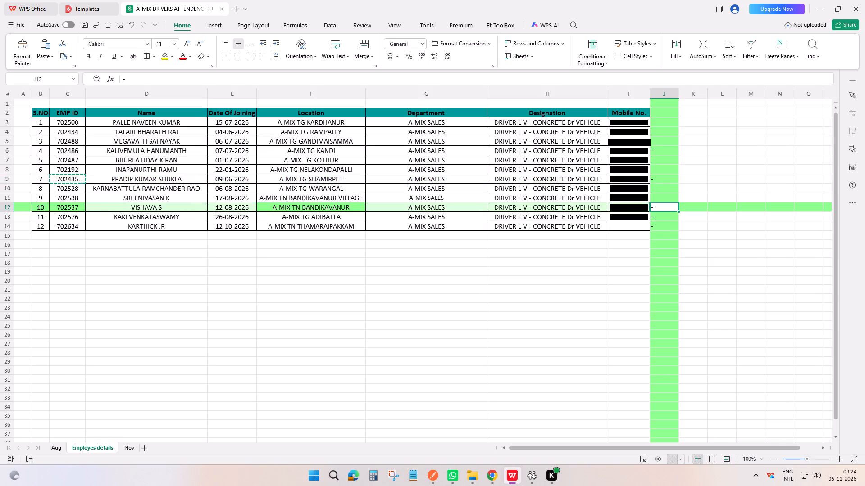
left_click(665, 217)
left_click(665, 229)
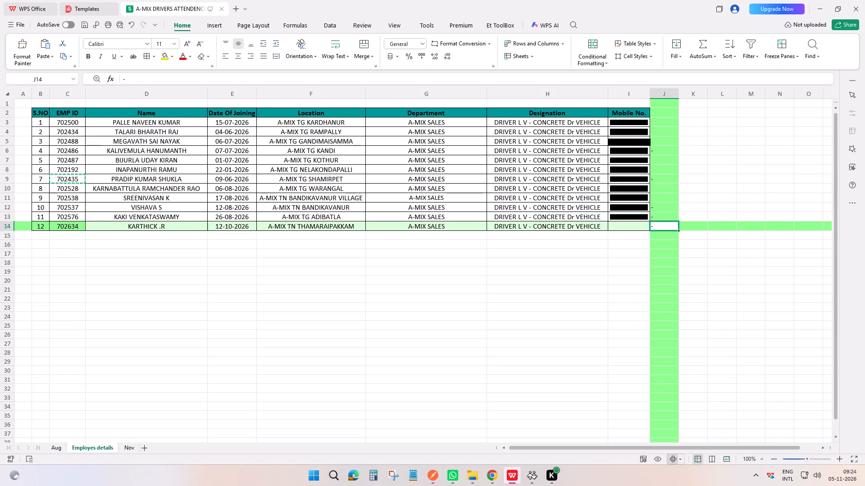
left_click(660, 126)
left_click(662, 134)
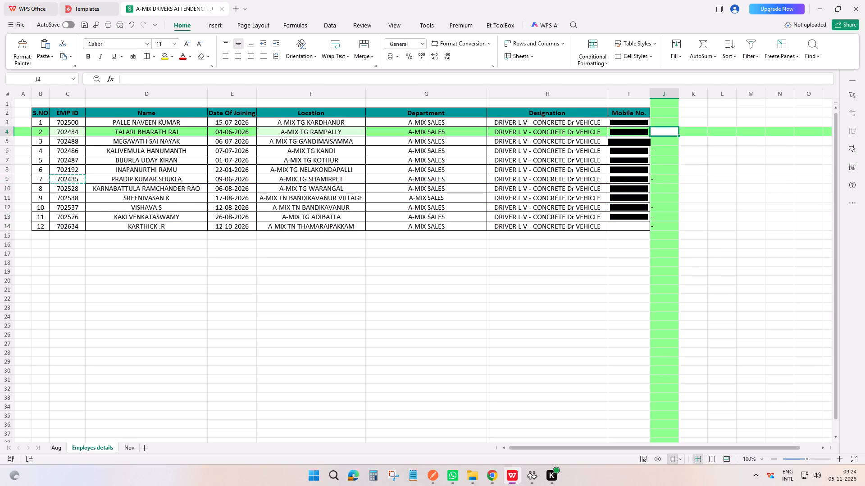
left_click(665, 142)
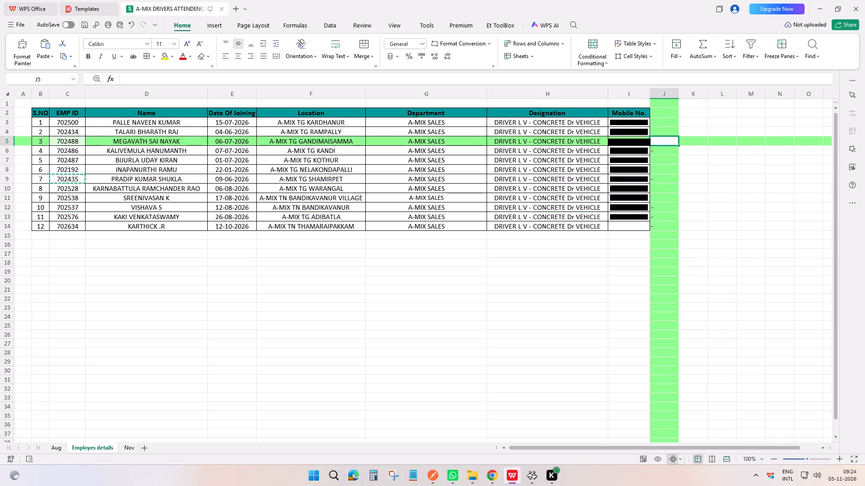
Copy the A-MIX TG GANDIMAISAMMA driver's employee ID from Employes details and query its last punch with GetEmpLastPunch in Postman.
left_click(71, 141)
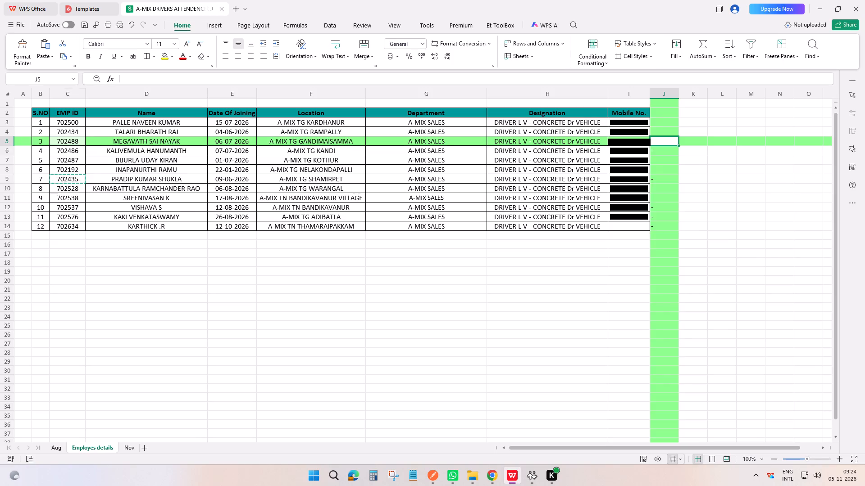
key("ctrl+c")
key("alt+Tab")
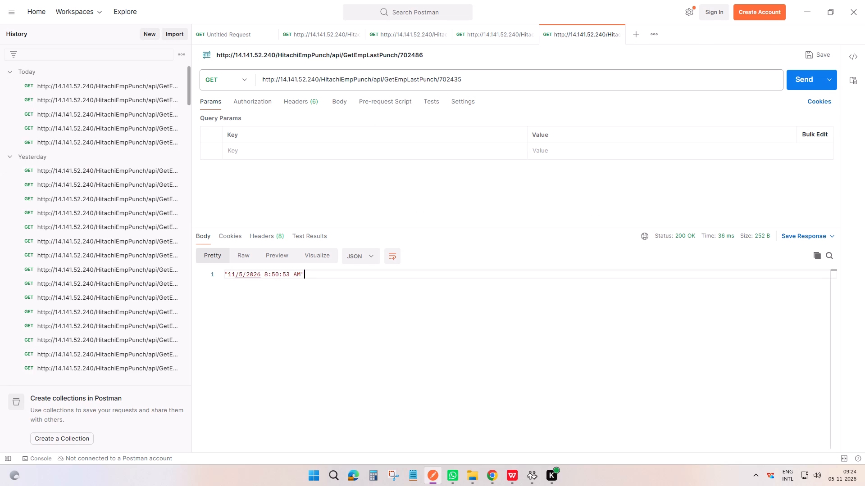
left_click_drag(465, 78, 440, 80)
key("ctrl+v")
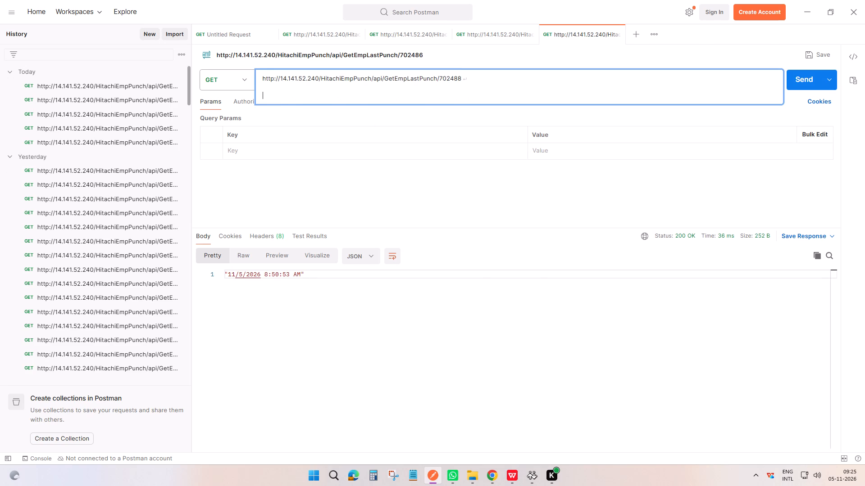
key("BackSpace")
key("Return")
left_click_drag(340, 268, 264, 273)
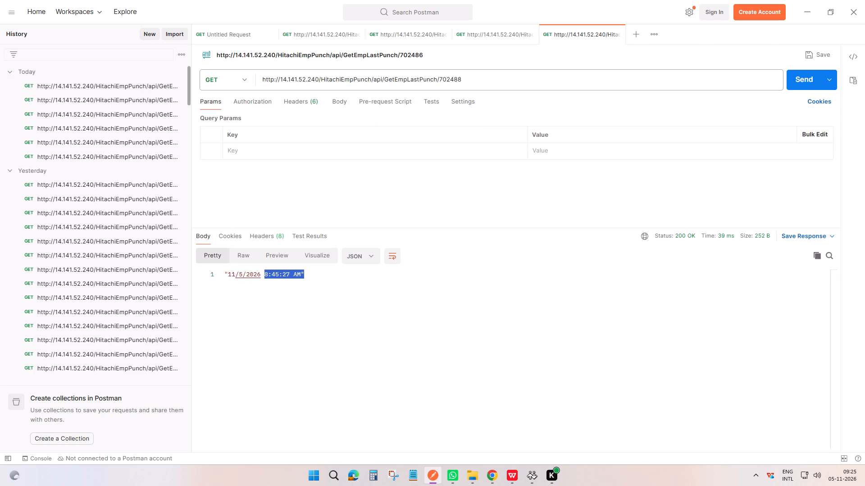
left_click(434, 283)
Switch to the Card View dashboard window in Chrome.
left_click(489, 474)
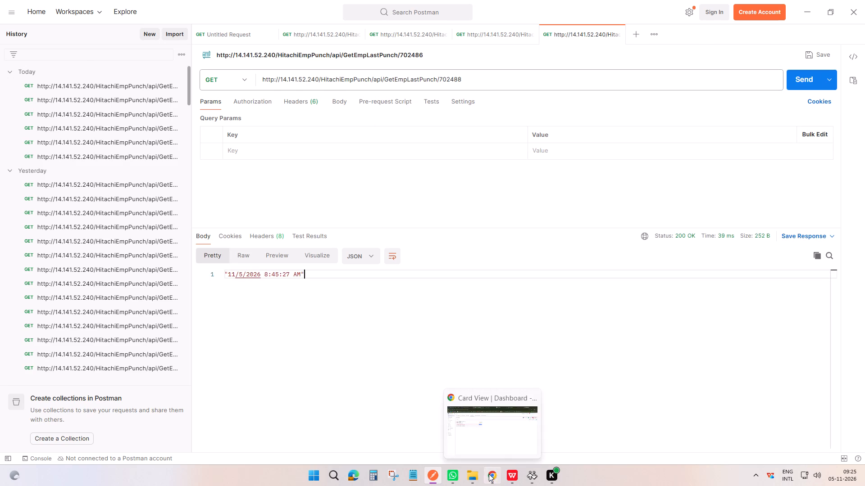
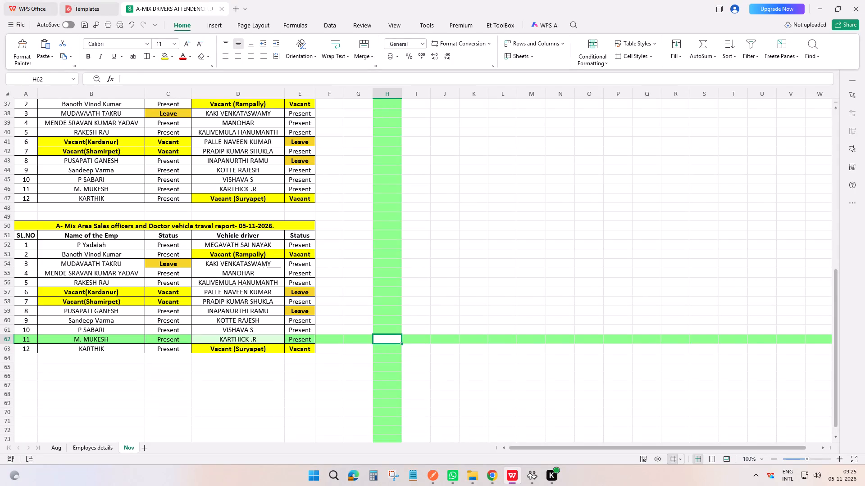
Check the vehicle driver's status entry in row 59 of the 05-11-2026 report on the Nov sheet.
left_click(305, 309)
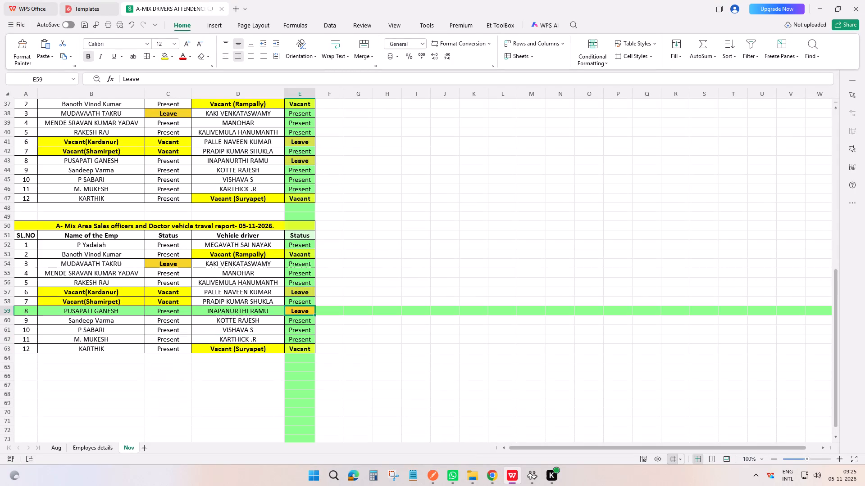
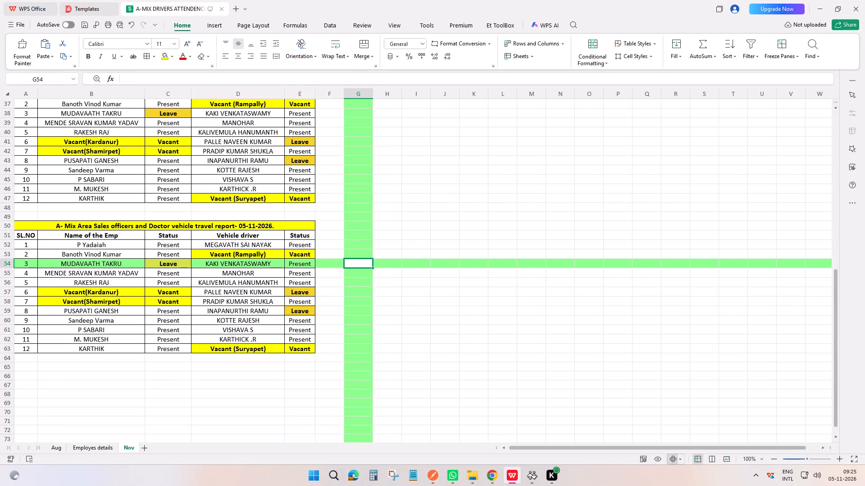
Review the vehicle drivers' status entries in rows 52 to 63 of the 05-11-2026 travel report on the Nov sheet.
left_click(310, 291)
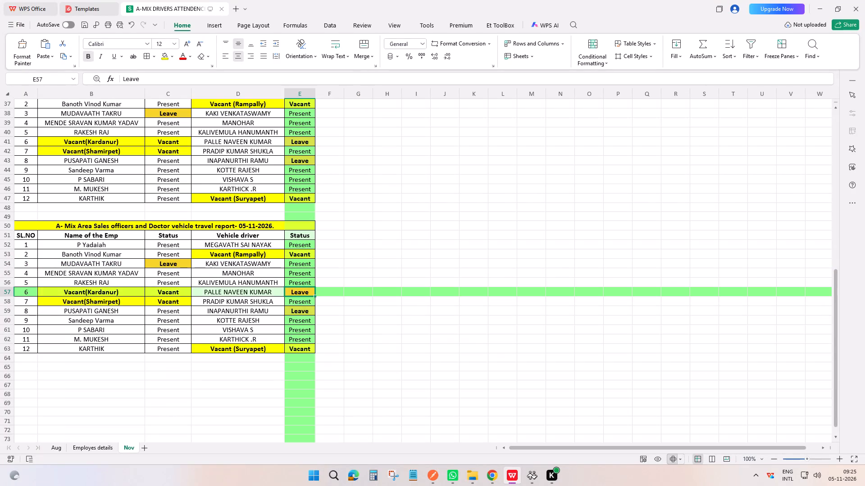
left_click(309, 310)
left_click(311, 245)
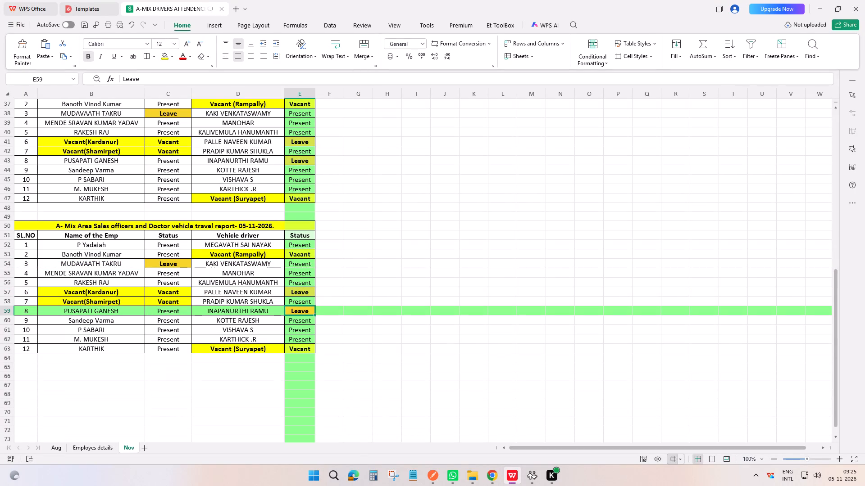
left_click(302, 267)
left_click(301, 273)
left_click(304, 282)
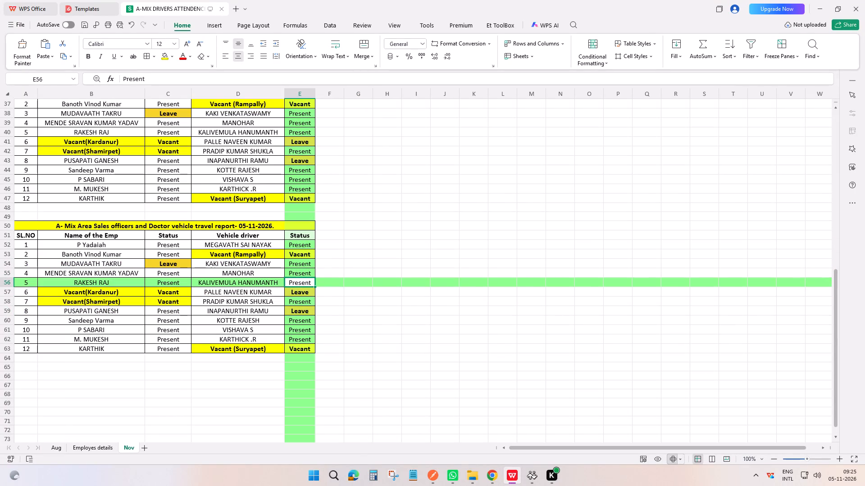
left_click(297, 302)
left_click(303, 320)
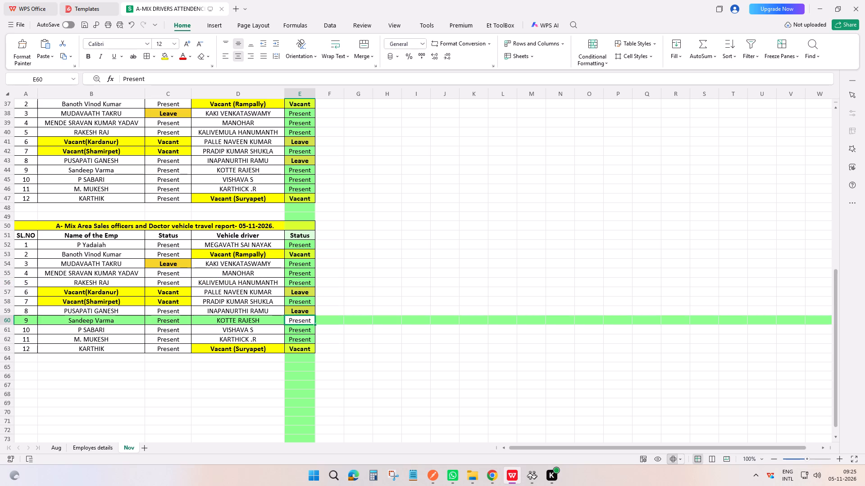
left_click(304, 329)
left_click(304, 346)
scroll(194, 285, "up", 2)
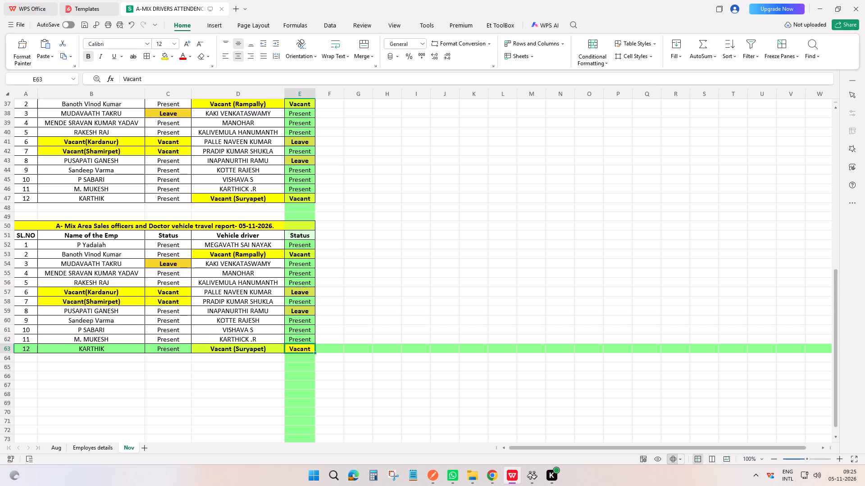
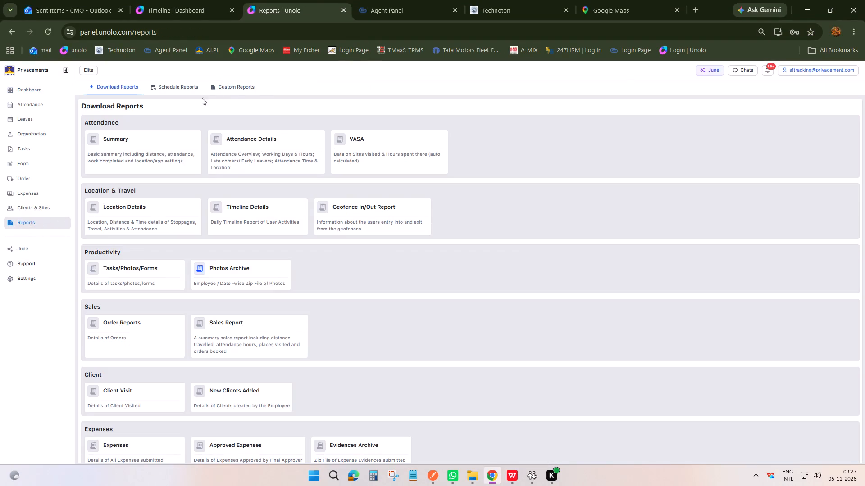
Open the Custom Reports section of the Unolo reports page.
left_click(233, 88)
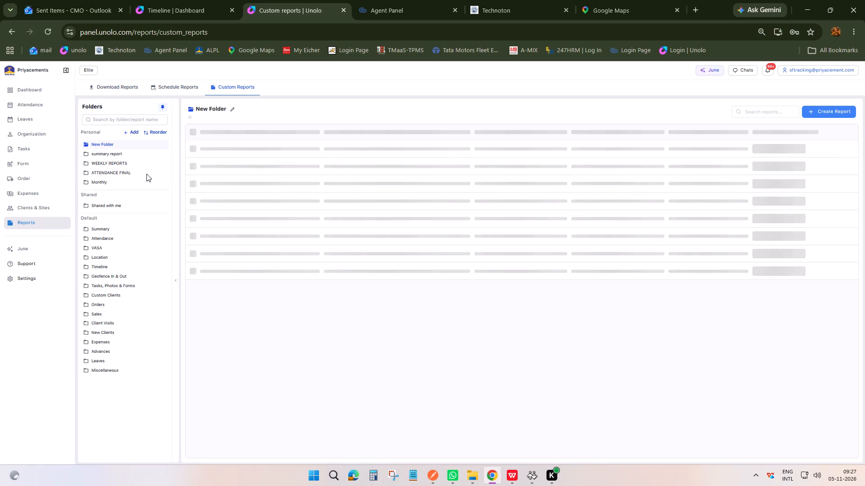
Generate the Attendance Details : Detail 1 report from the ATTENDANCE FINAL folder as Excel, dated between 04-11-2026 and 04-11-2026.
left_click(120, 170)
left_click(325, 154)
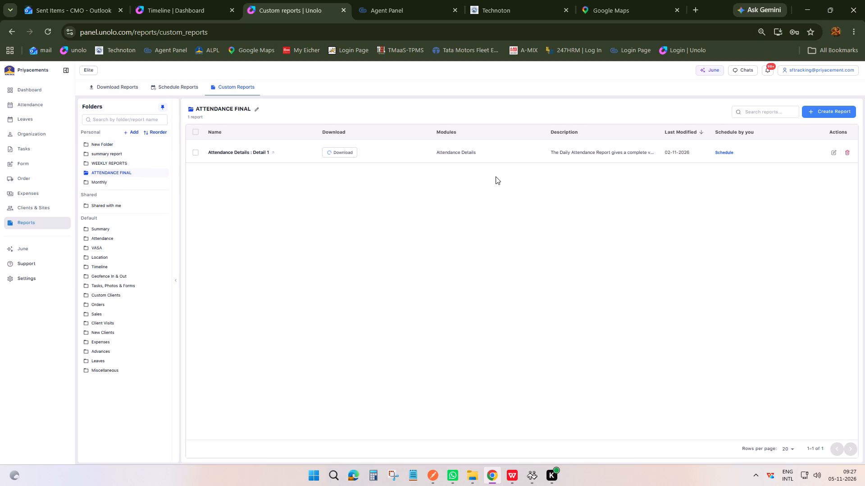
left_click(524, 247)
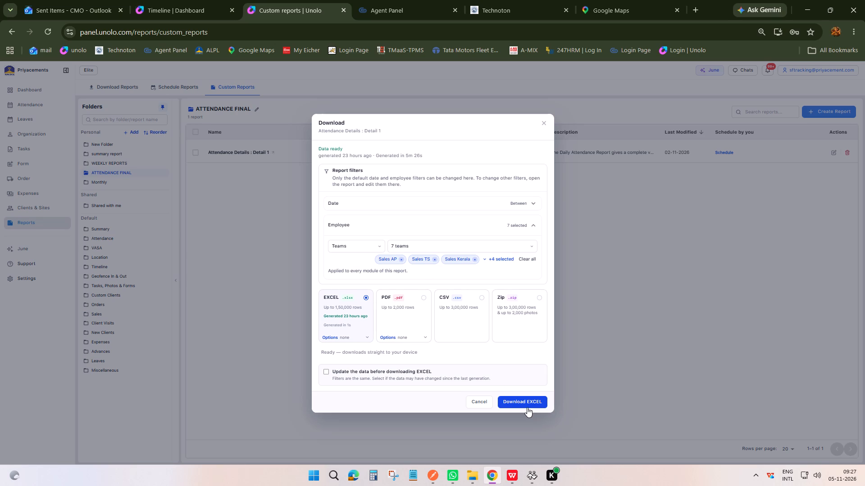
left_click(528, 204)
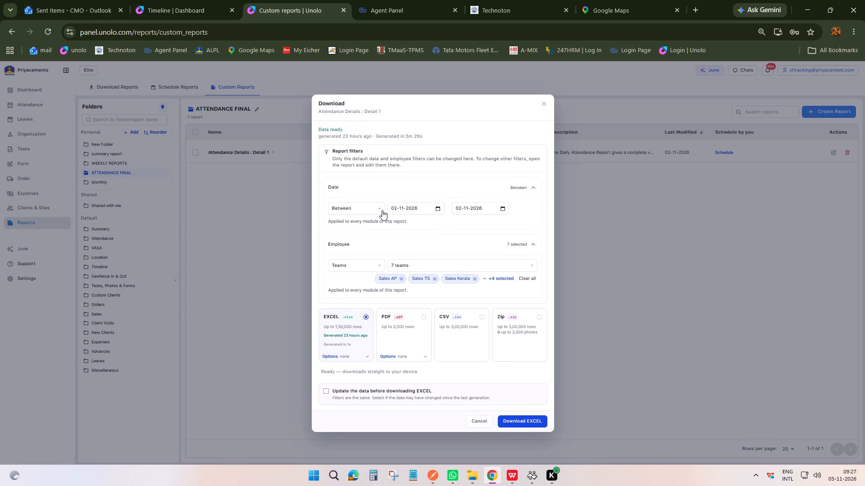
left_click(441, 211)
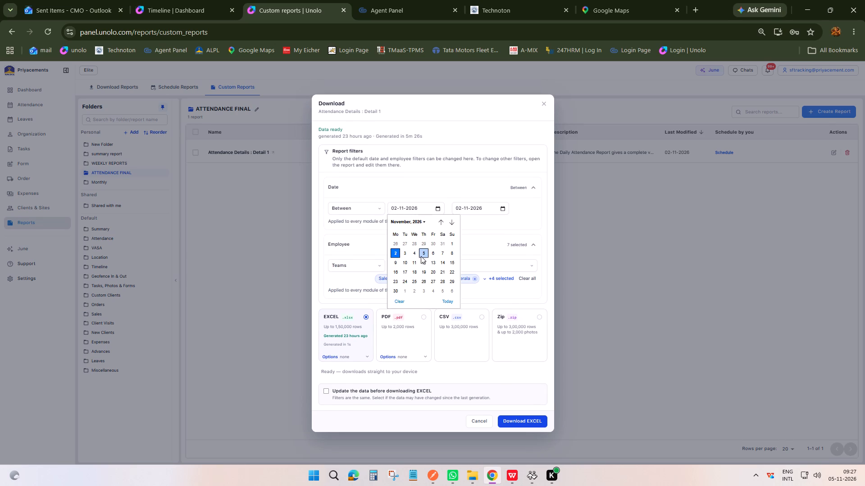
left_click(411, 254)
left_click(502, 217)
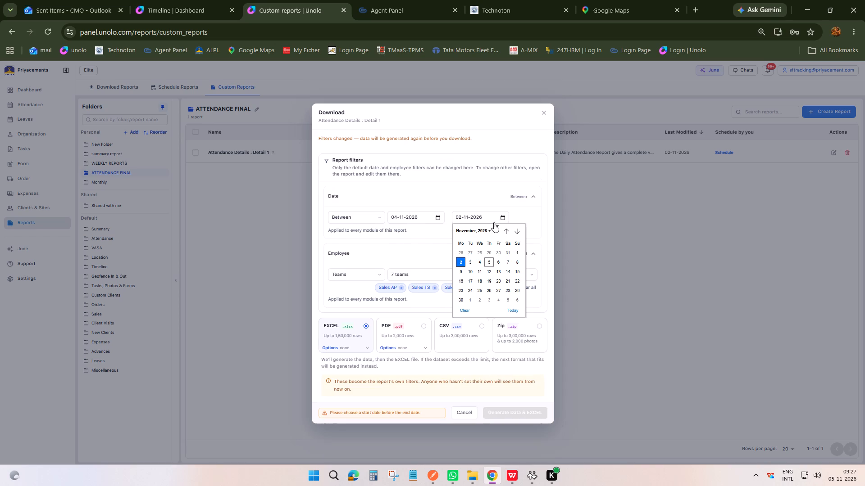
left_click(479, 262)
left_click(526, 229)
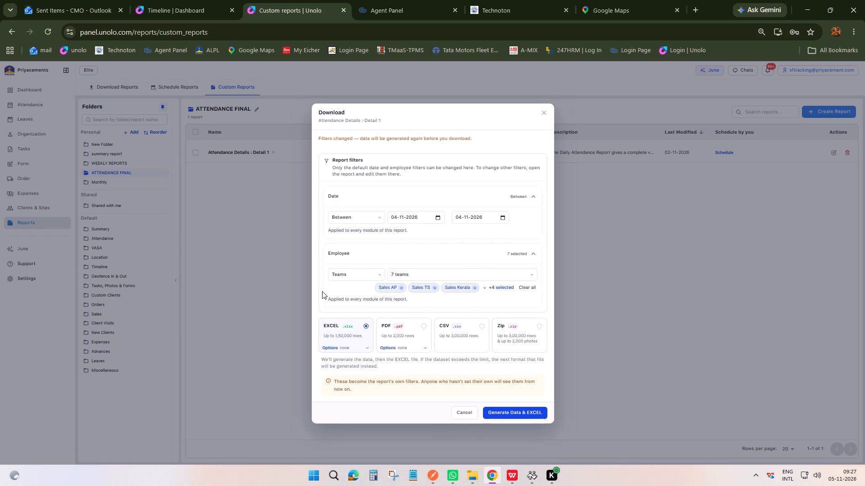
left_click(520, 412)
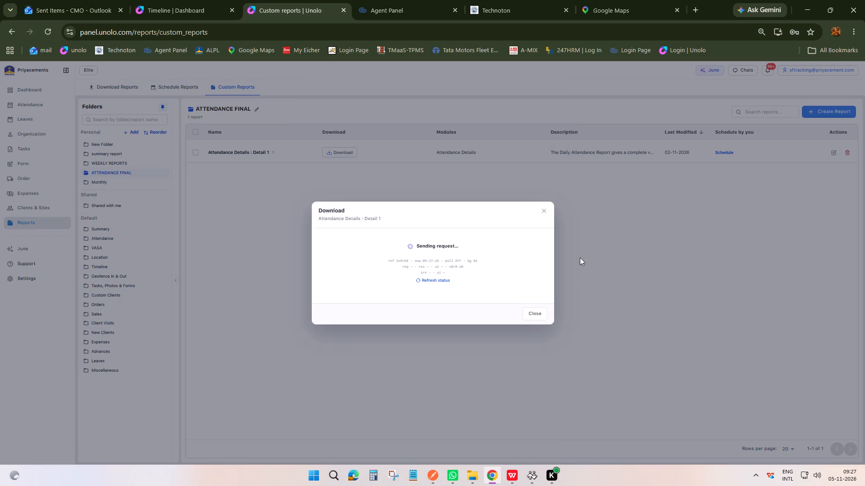
left_click(524, 322)
left_click(495, 303)
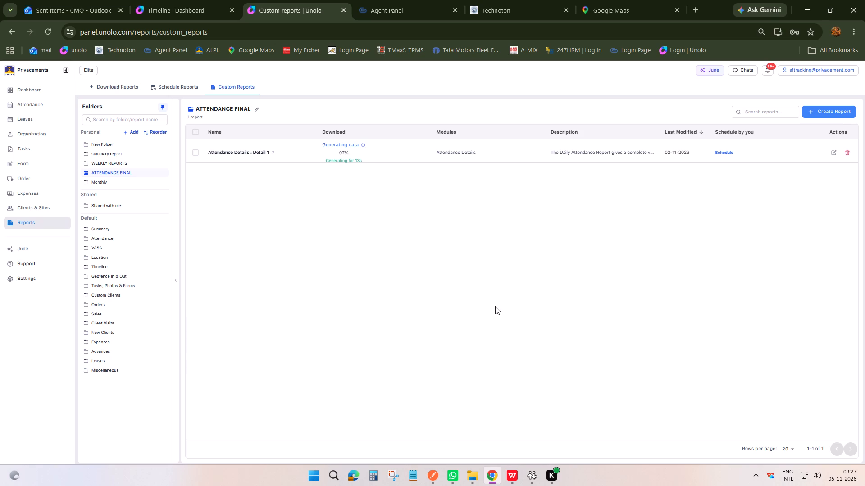
left_click(495, 306)
left_click(495, 306)
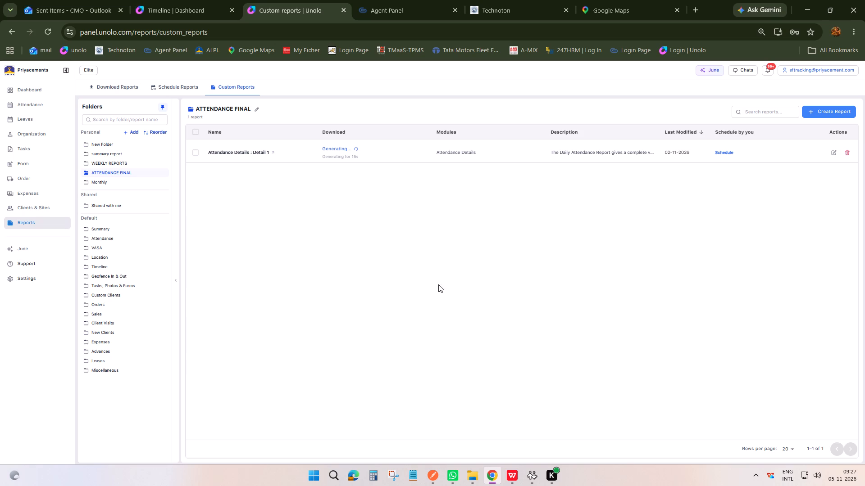
Download the generated Attendance Details : Detail 1 Excel report and open the downloaded file in WPS Office.
left_click(338, 150)
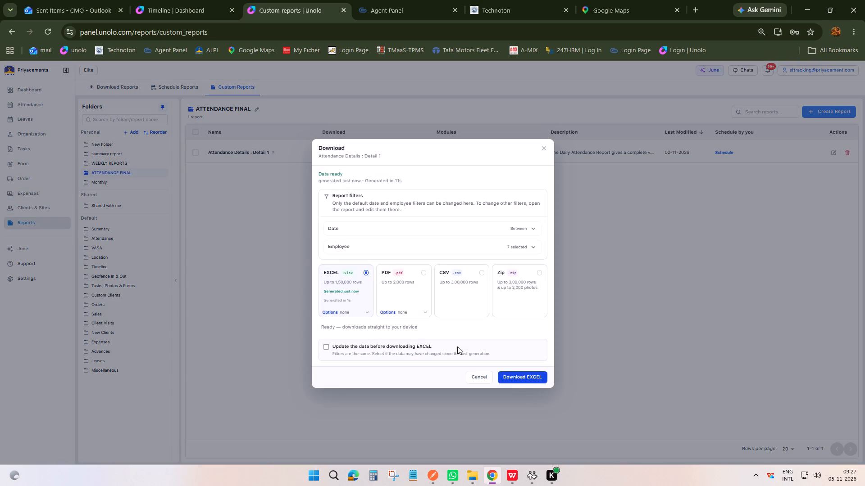
left_click(531, 378)
left_click(536, 313)
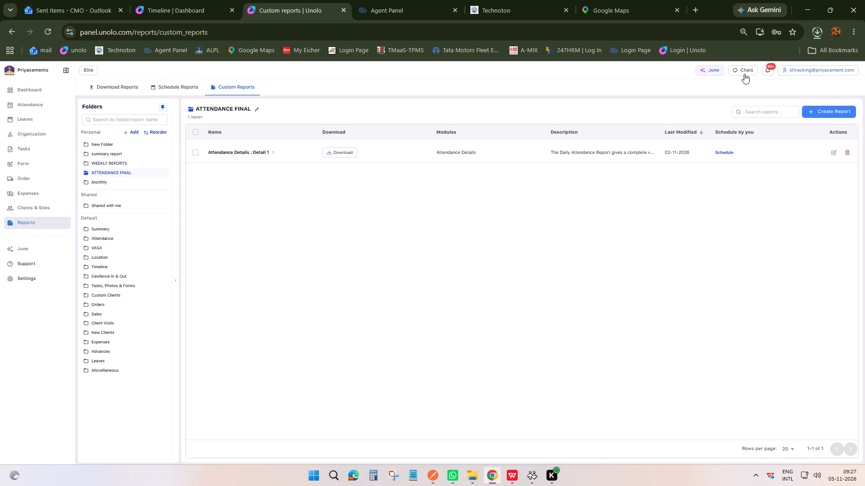
left_click(818, 31)
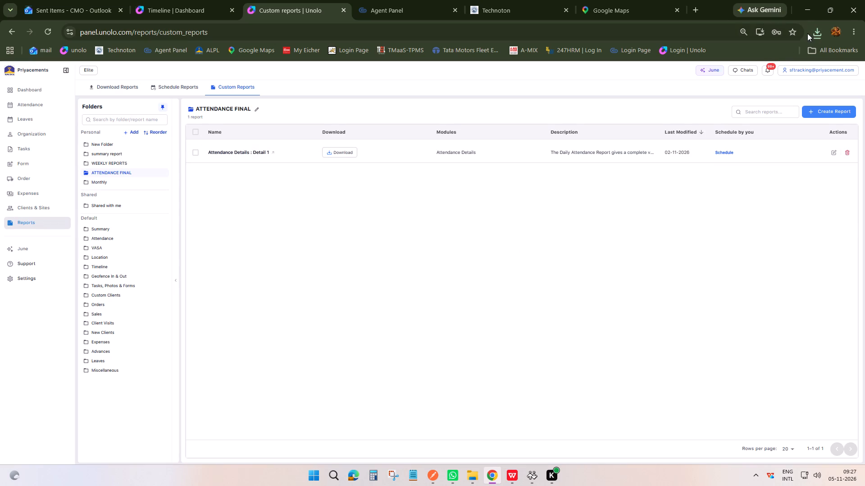
left_click(814, 31)
left_click(736, 72)
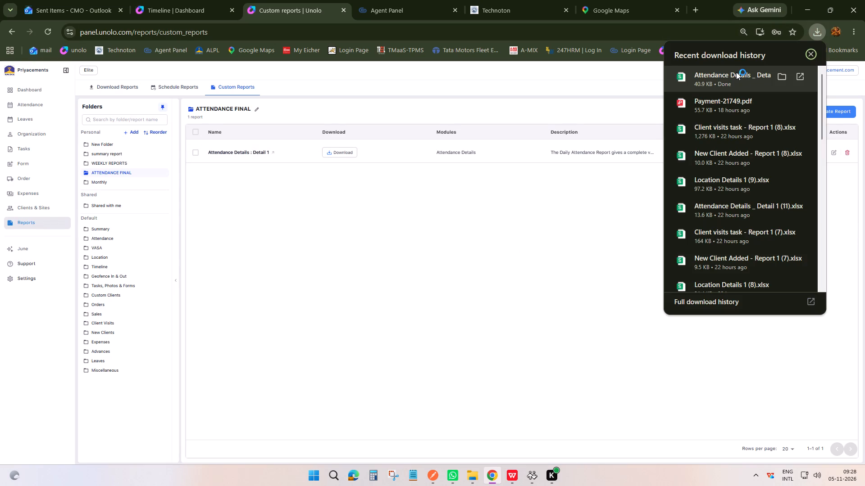
Examine the employees' punch-in and punch-out times, addresses and coordinates in the 04-11-2026 attendance report.
scroll(391, 225, "up", 4)
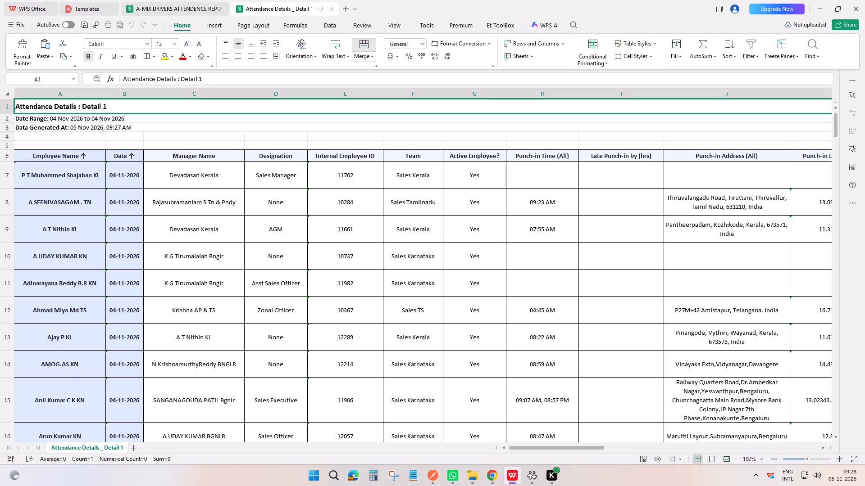
left_click_drag(535, 442, 555, 442)
left_click_drag(559, 447, 627, 444)
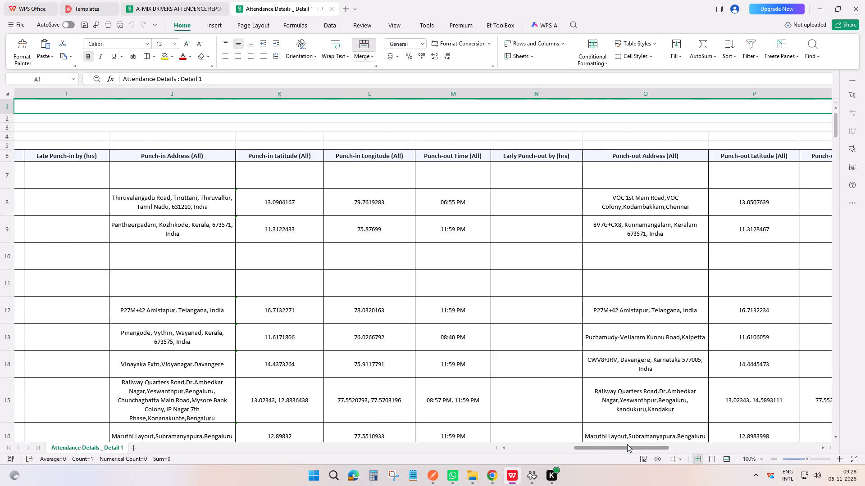
left_click_drag(627, 444, 628, 444)
left_click(501, 220)
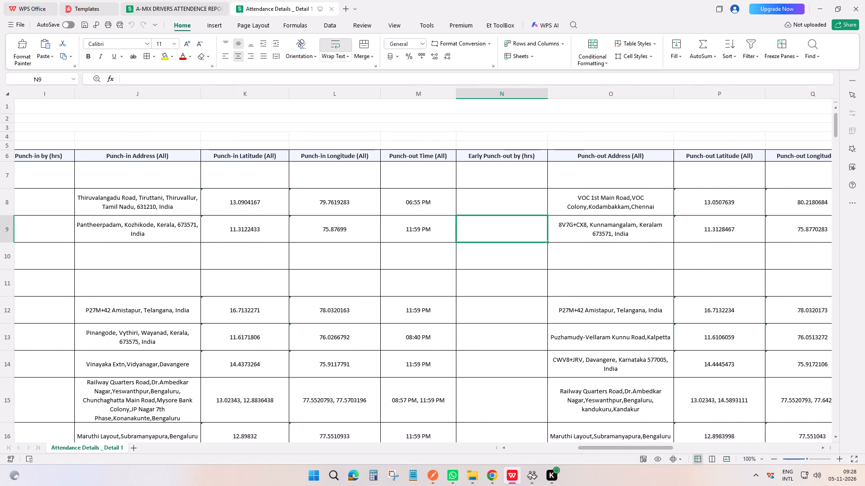
scroll(505, 225, "down", 10)
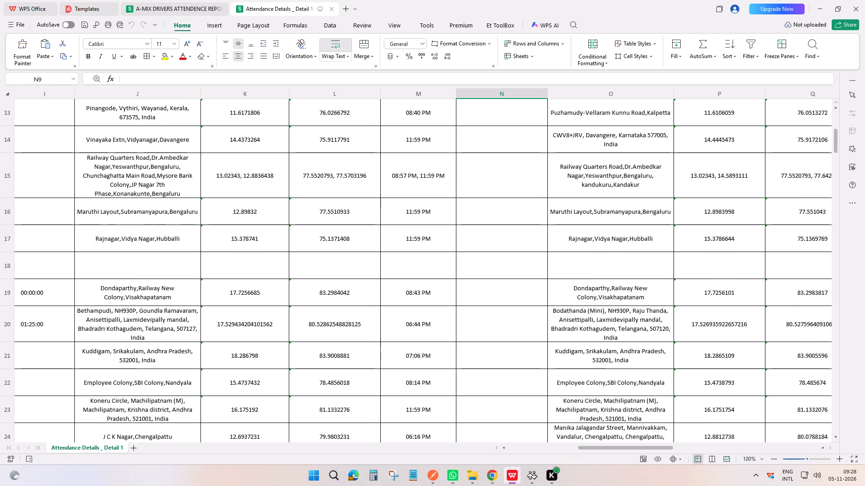
Examine column N of the attendance report for time entries down to row 55 and check that row's punch times and employee name.
left_click_drag(504, 232, 496, 485)
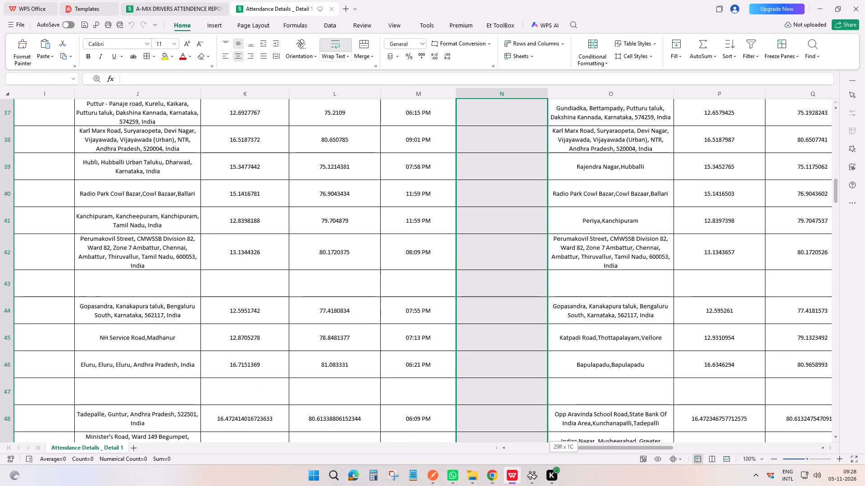
left_click_drag(496, 485, 531, 108)
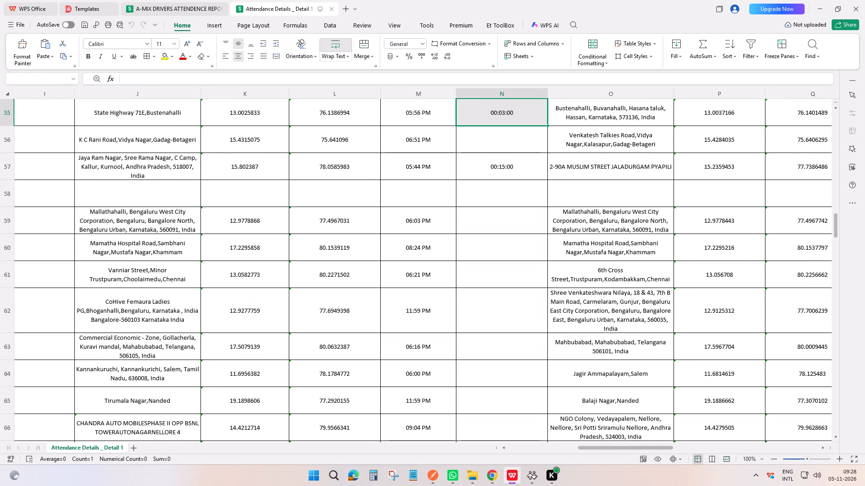
left_click(514, 117)
left_click(414, 109)
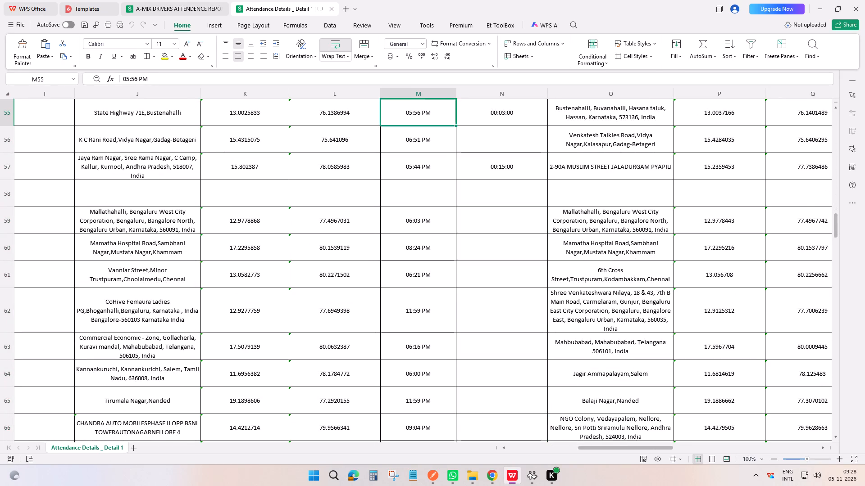
left_click(483, 119)
key("ctrl+Left")
key("ctrl+Left")
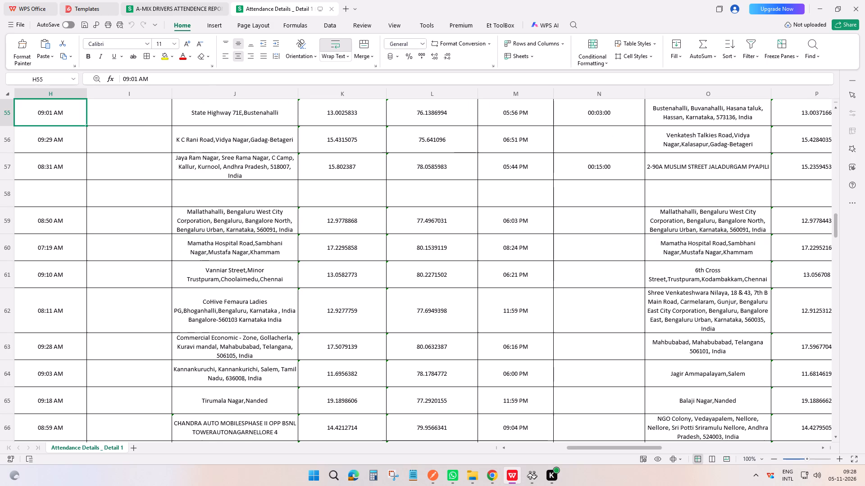
key("ctrl+Left")
key("ctrl+Left")
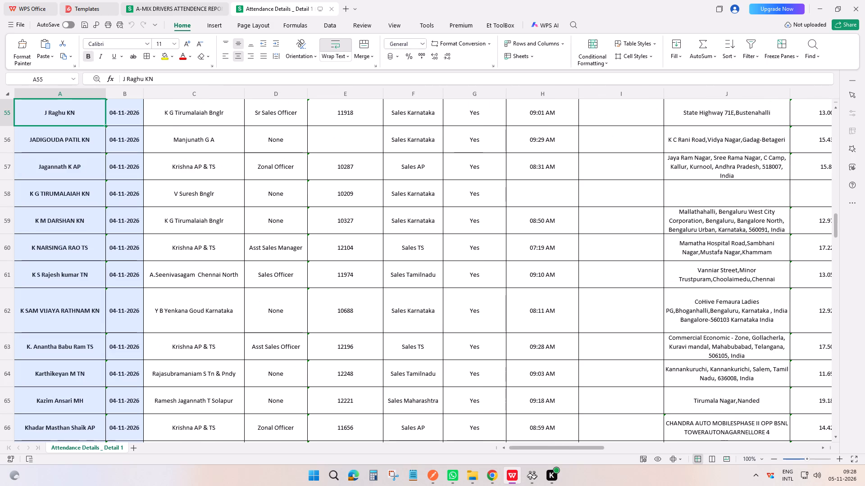
Try to paste the clipboard content over the employee name in cell A55.
double_click(87, 113)
left_click_drag(87, 113, 36, 108)
key("ctrl+v")
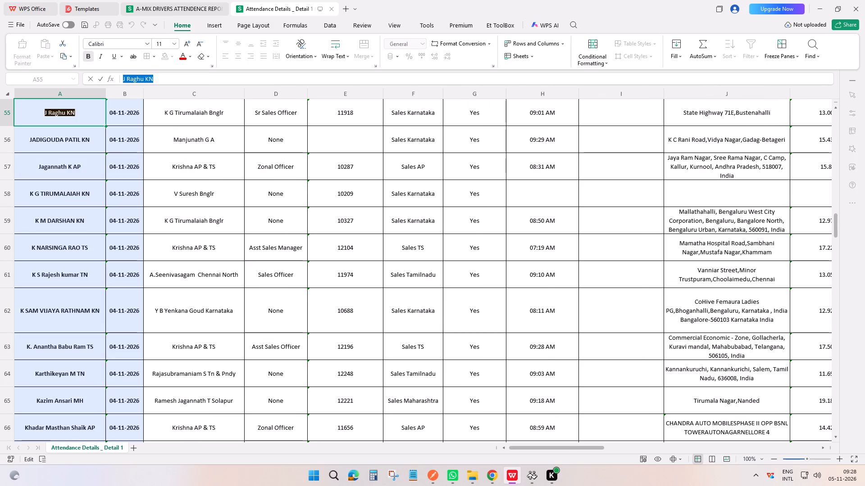
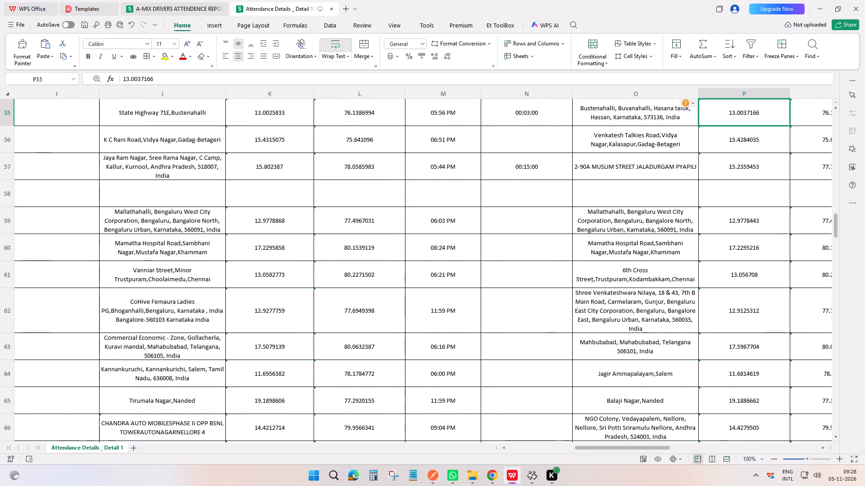
Select the employee's first name inside cell A57 of the 04-11-2026 attendance details report.
key("Left")
key("Left")
key("Down")
key("Down")
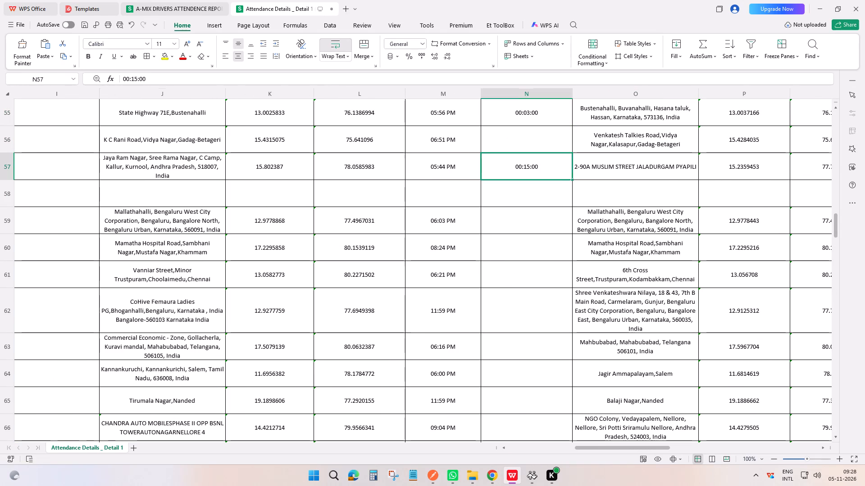
key("ctrl+Left")
key("ctrl+Left")
key("ctrl+Left")
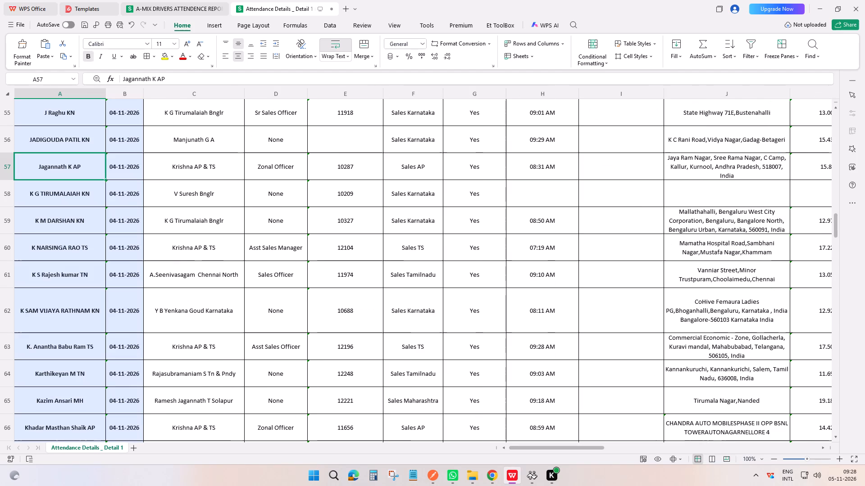
right_click(667, 116)
double_click(79, 166)
left_click_drag(90, 167, 54, 166)
triple_click(55, 166)
left_click(55, 166)
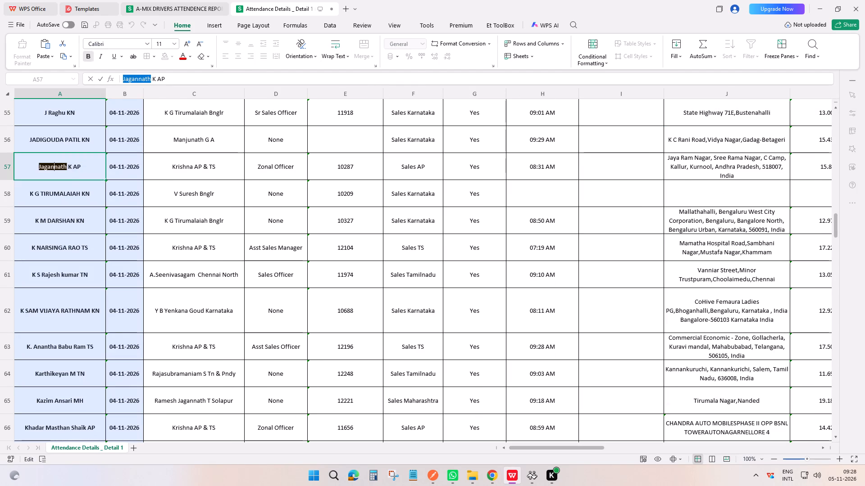
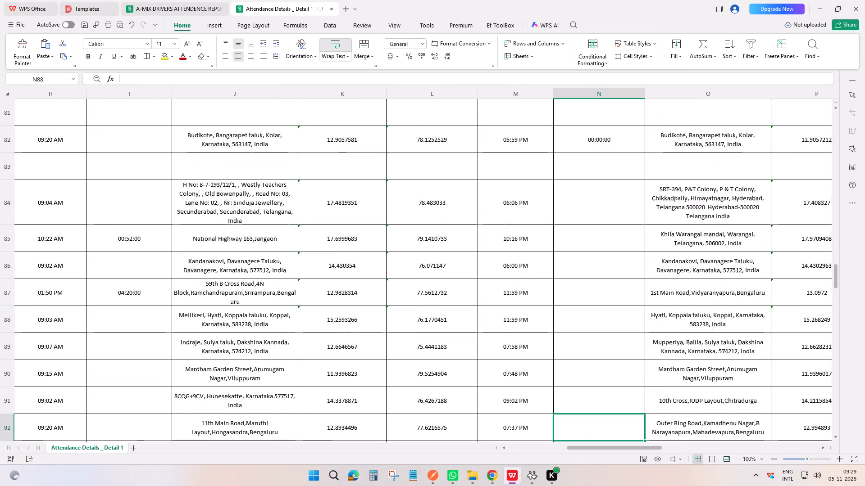
Review the punch-in and punch-out times and locations around rows 78 to 92 of the 04-11-2026 attendance report.
key("Up")
key("Up")
key("Up")
key("Up")
key("Up")
key("Up")
key("Up")
key("Up")
key("Up")
key("Up")
key("Up")
key("Up")
key("Up")
key("Up")
key("Up")
key("Up")
key("Up")
key("Down")
key("Down")
key("Down")
key("Down")
key("Down")
key("Down")
key("Down")
key("Down")
key("Down")
key("Down")
key("Down")
key("Down")
key("Down")
key("Down")
key("Down")
key("Down")
key("Down")
key("Down")
key("Down")
key("Down")
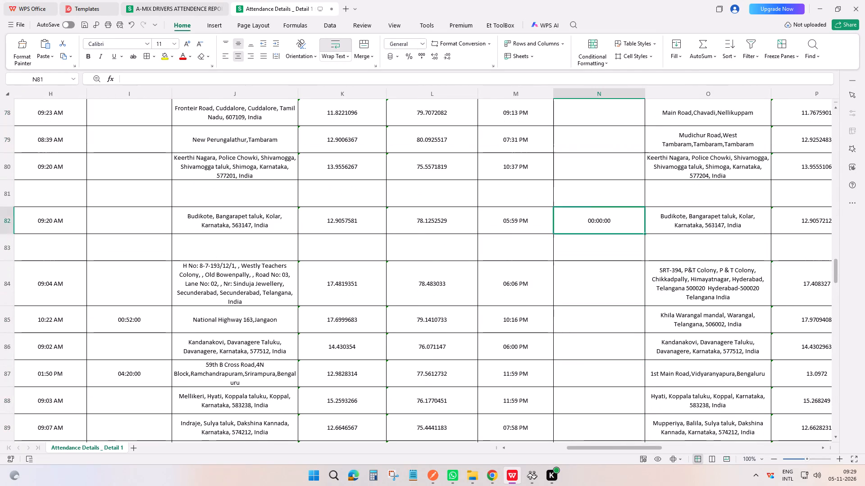
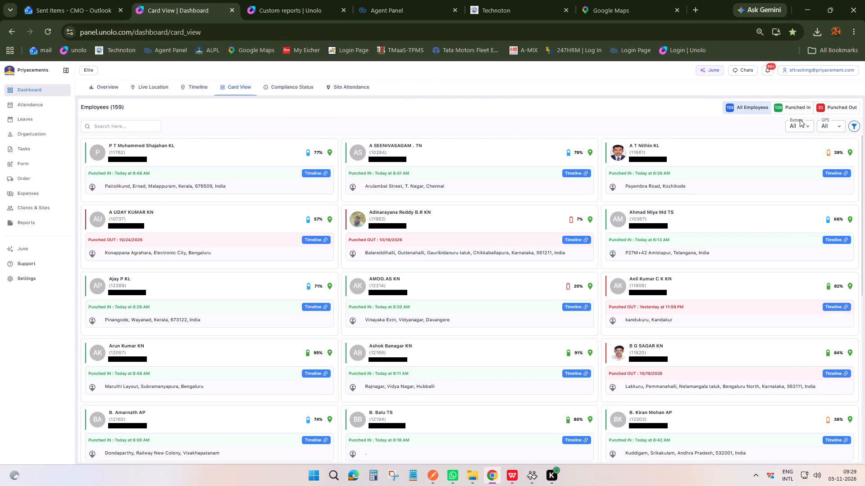
Filter the Unolo dashboard's employee cards to punched-out staff and search for KN to review those employees.
left_click(833, 105)
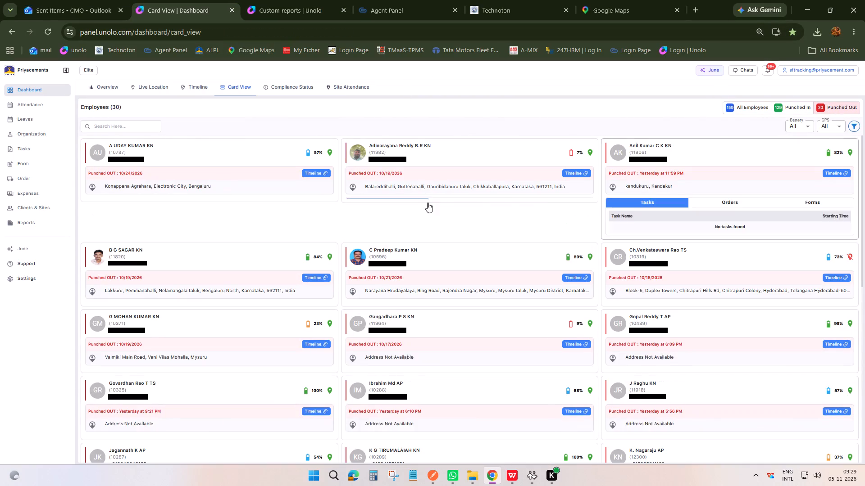
left_click(137, 126)
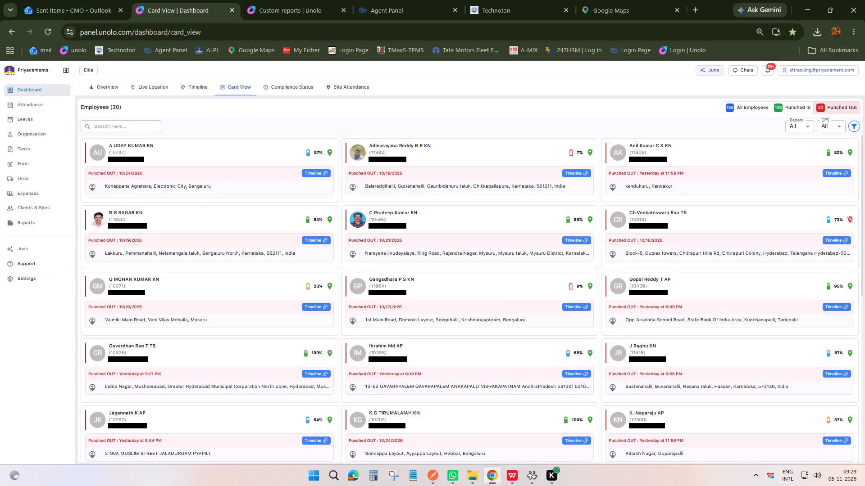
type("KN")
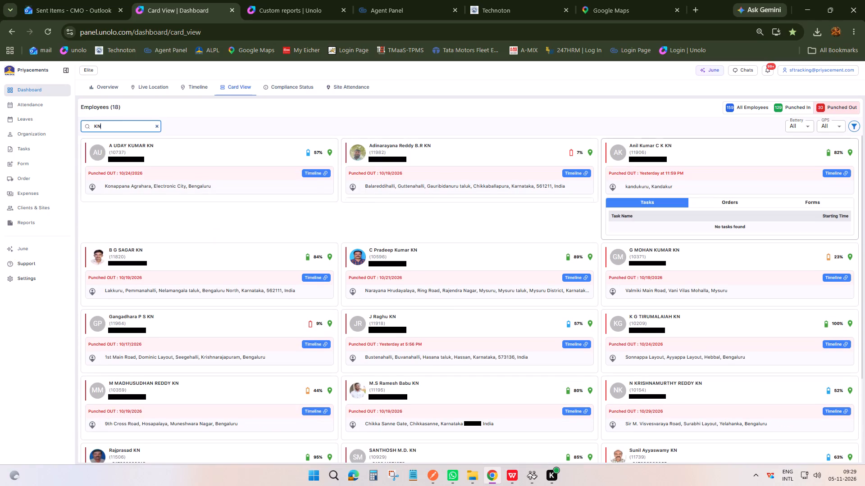
scroll(646, 172, "down", 2, "ctrl")
scroll(641, 173, "up", 2)
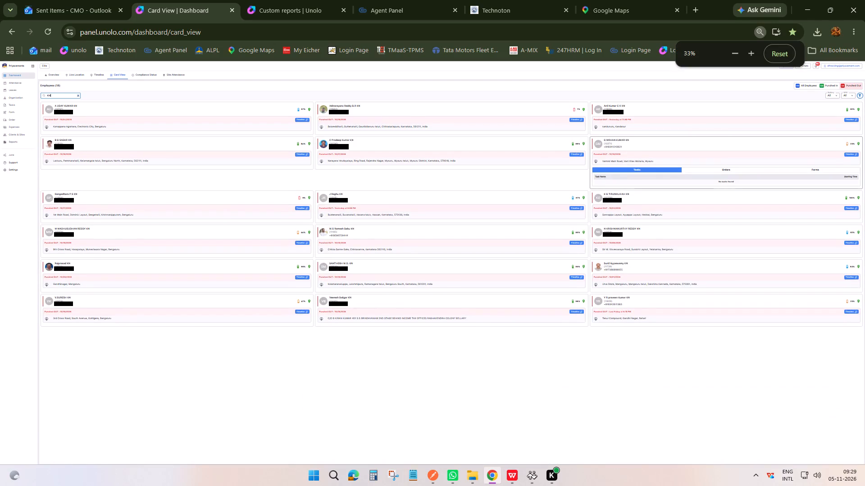
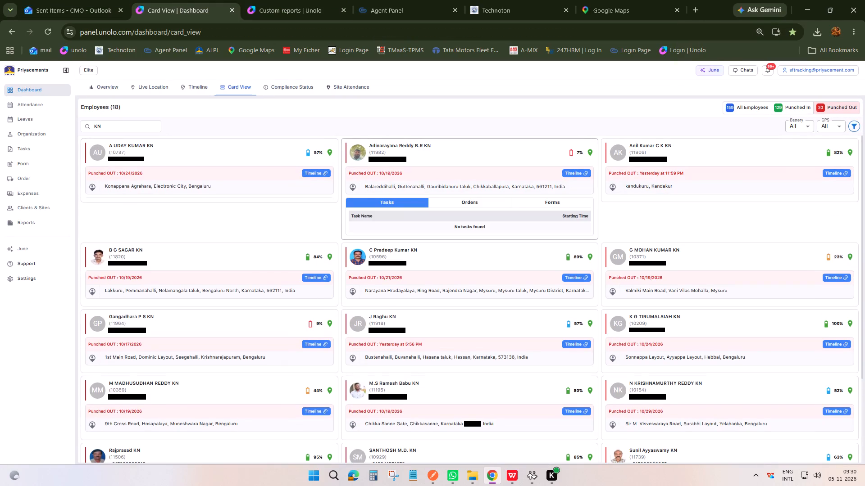
Search the punched-out employees in the Unolo dashboard's card view for OD in place of the existing search term.
left_click(145, 130)
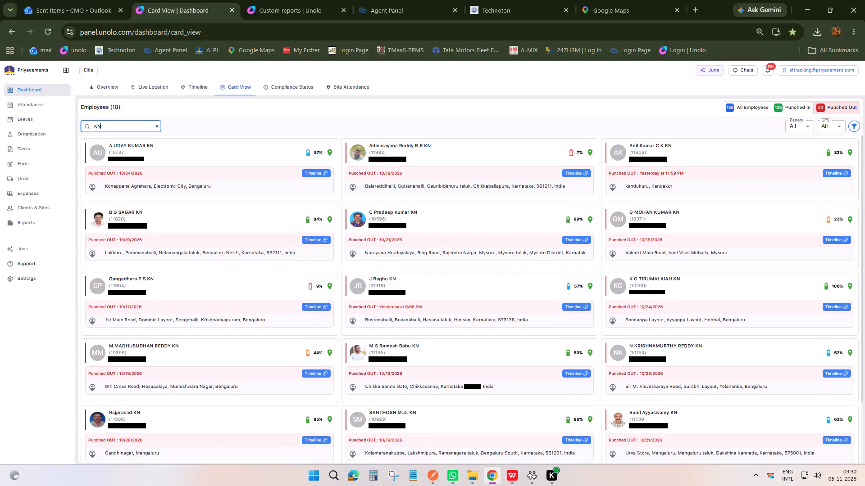
key("BackSpace")
key("BackSpace")
key("BackSpace")
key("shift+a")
key("shift+BackSpace")
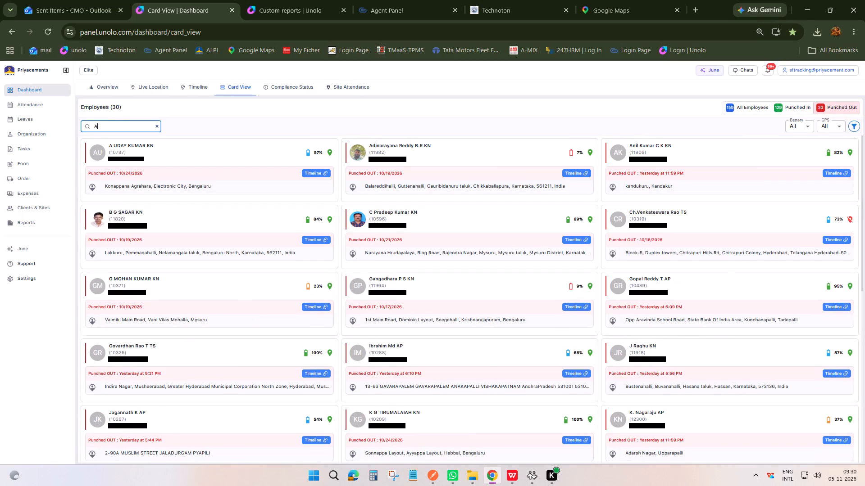
key("shift+BackSpace")
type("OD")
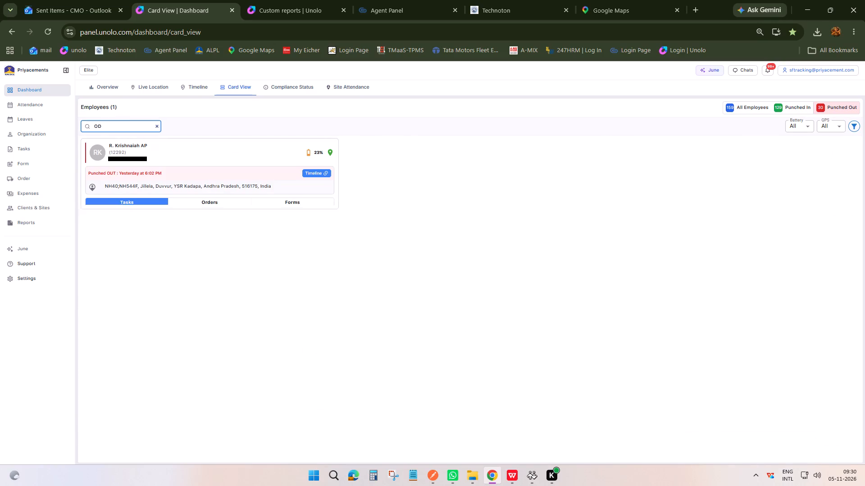
Search the punched-out employees' cards for the state codes OD, KL and MH, one at a time.
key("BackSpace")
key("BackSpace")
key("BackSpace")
type("OD")
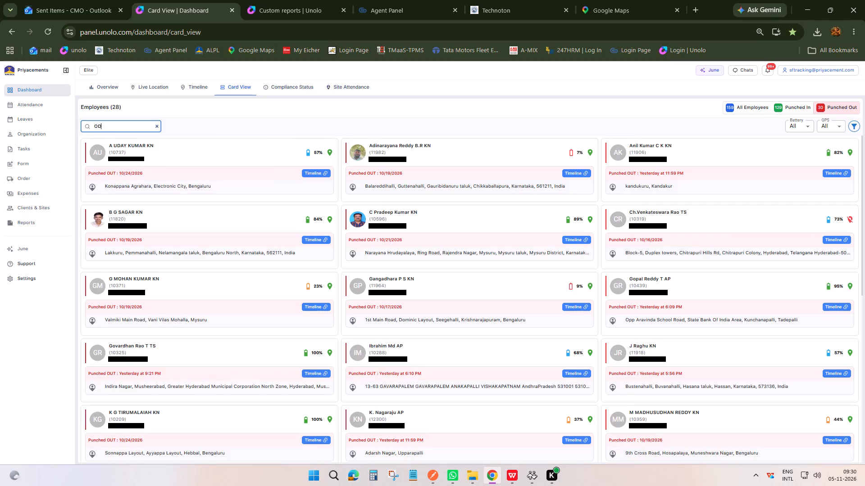
key("BackSpace")
key("BackSpace")
key("BackSpace")
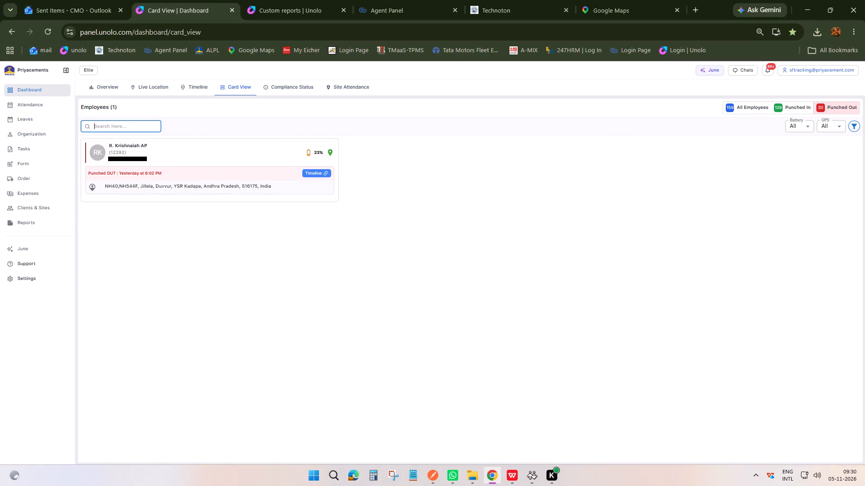
type("KL")
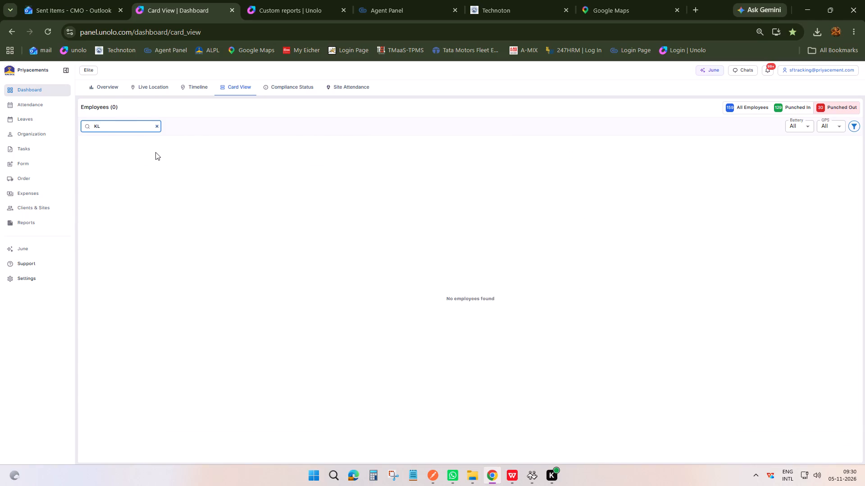
key("BackSpace")
key("BackSpace")
key("BackSpace")
type("MH")
Search the punched-out employees for AP and select the name of the employee who punched out yesterday at 6:09 PM.
key("BackSpace")
key("BackSpace")
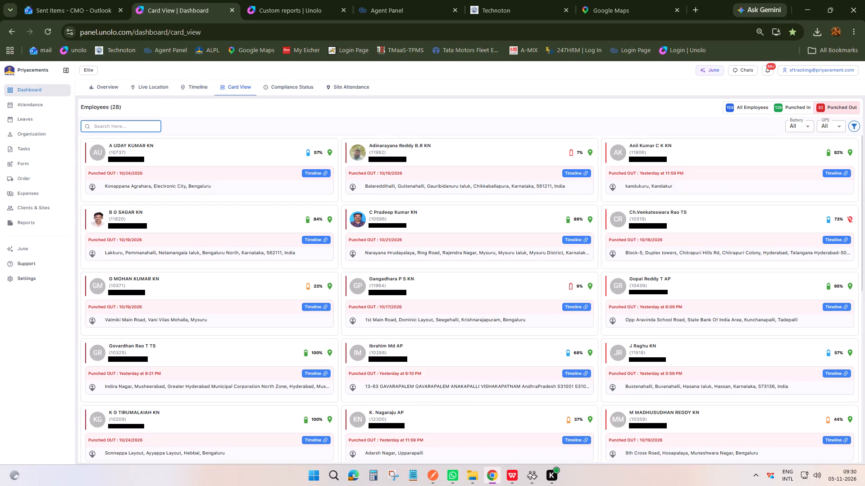
type("AP")
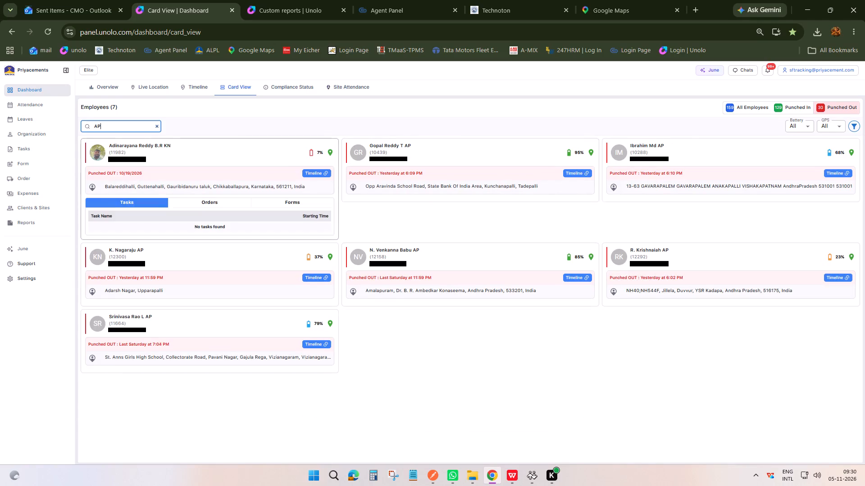
left_click_drag(369, 145, 403, 145)
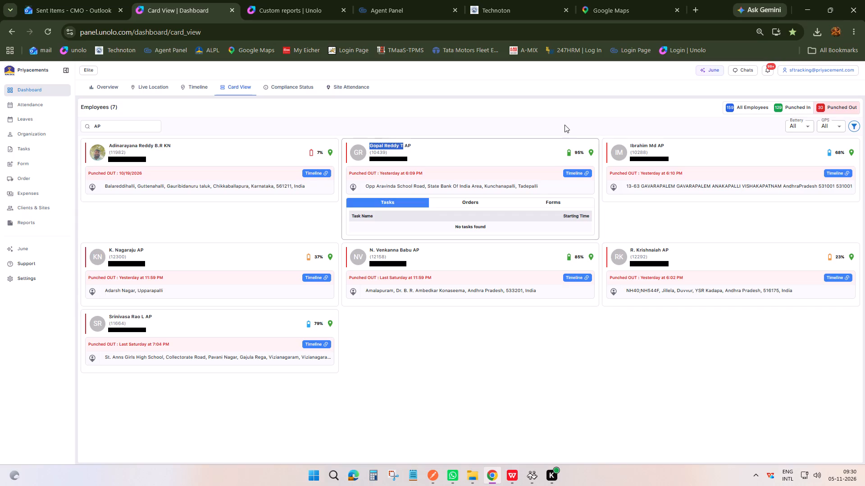
Copy the selected name of the AP employee who punched out yesterday at 6:09 PM.
key("ctrl+c")
Switch to WPS Office and close the Attendance Details _ Detail 1 report.
key("alt+Tab")
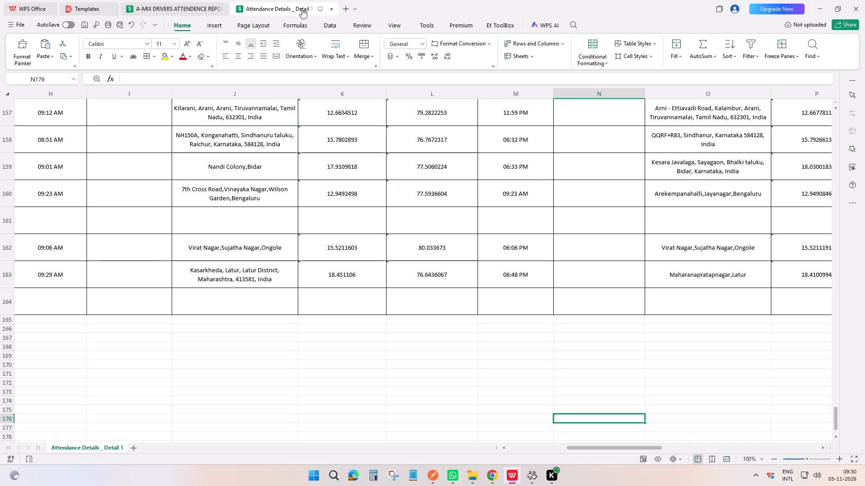
left_click(331, 9)
left_click(460, 238)
scroll(323, 200, "up", 5)
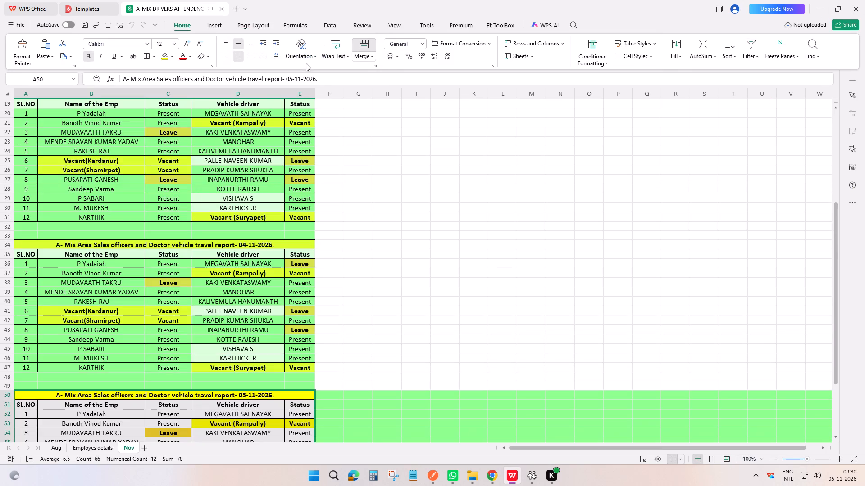
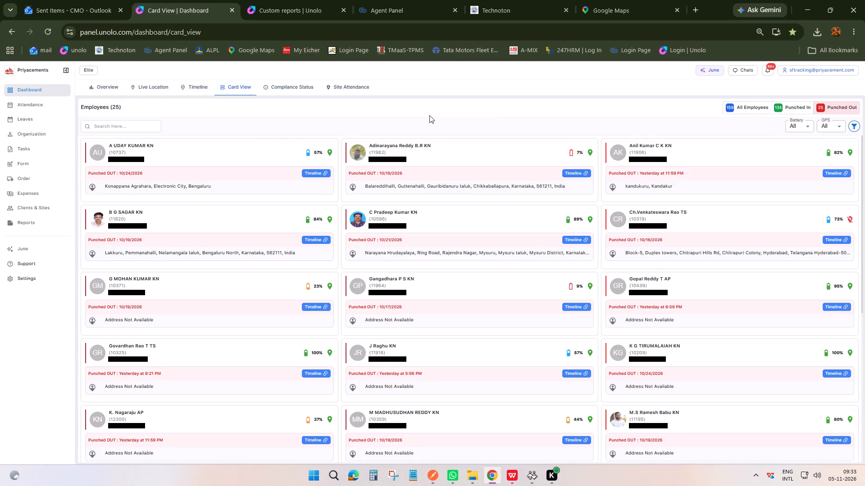
Search the punched-out employees' cards for the state code KN and view all the matching cards together.
left_click(128, 126)
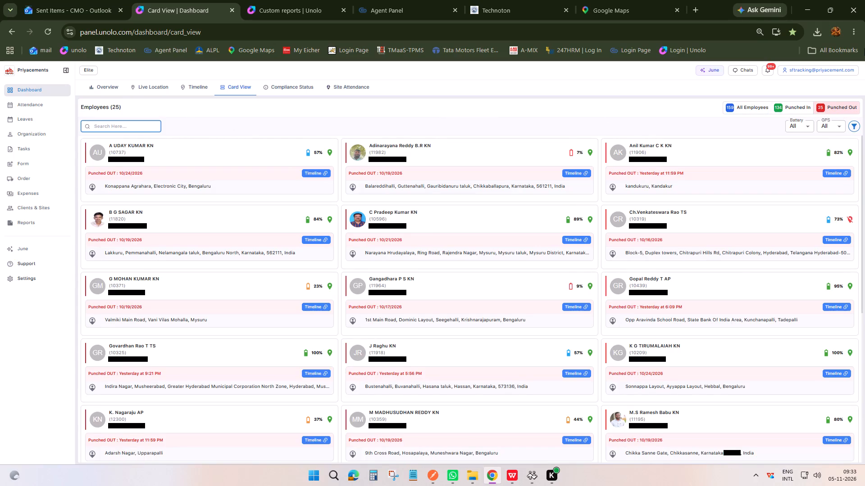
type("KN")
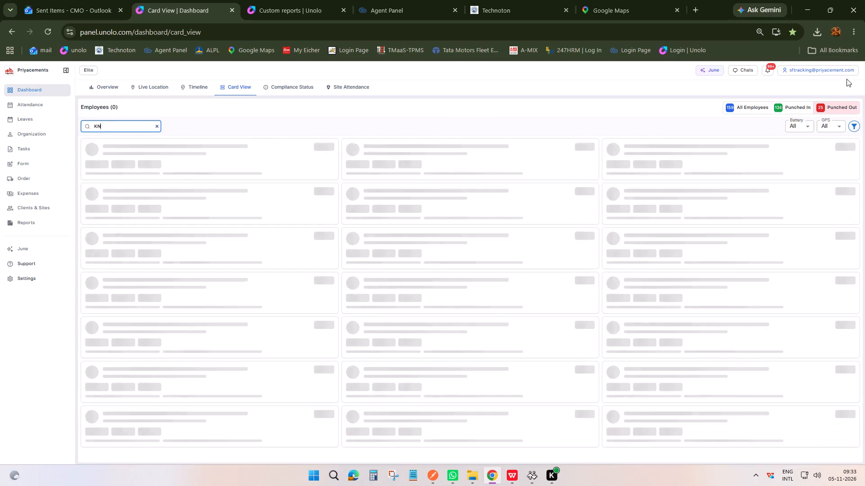
scroll(325, 154, "down", 2, "ctrl")
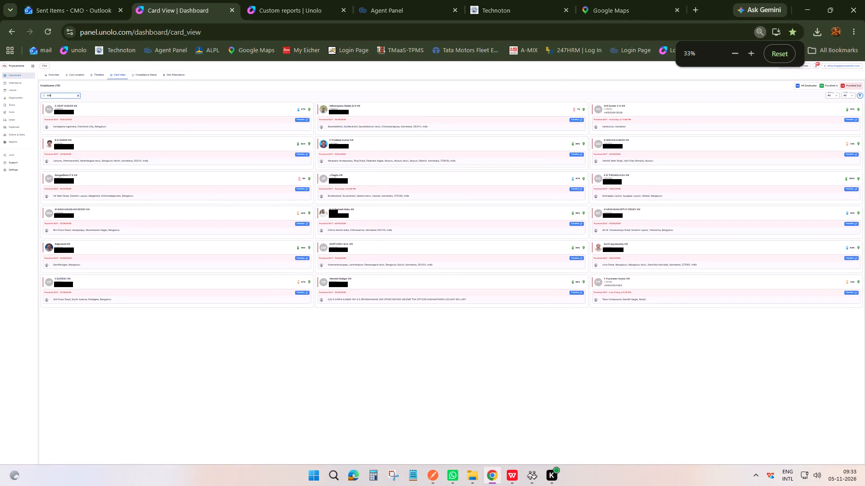
left_click(545, 310)
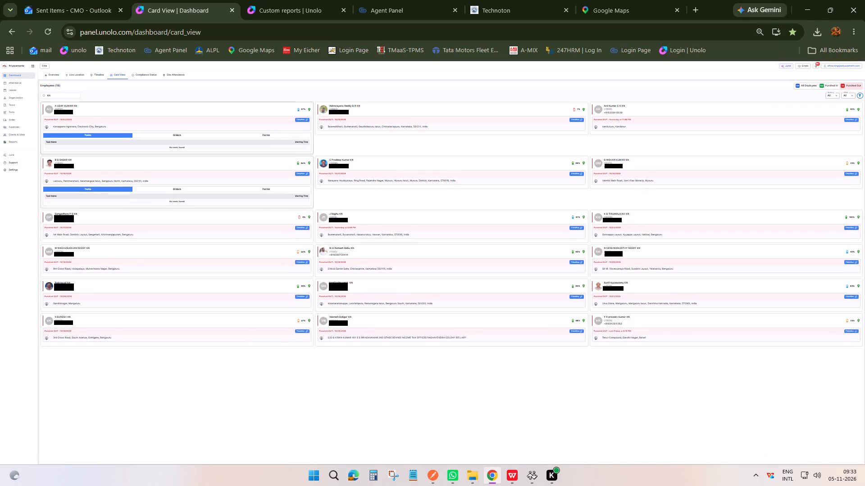
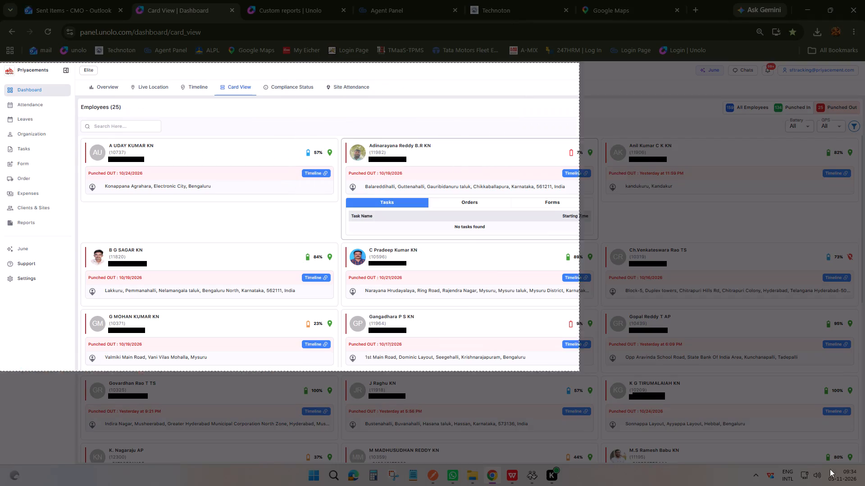
left_click_drag(830, 469, 864, 485)
left_click(334, 44)
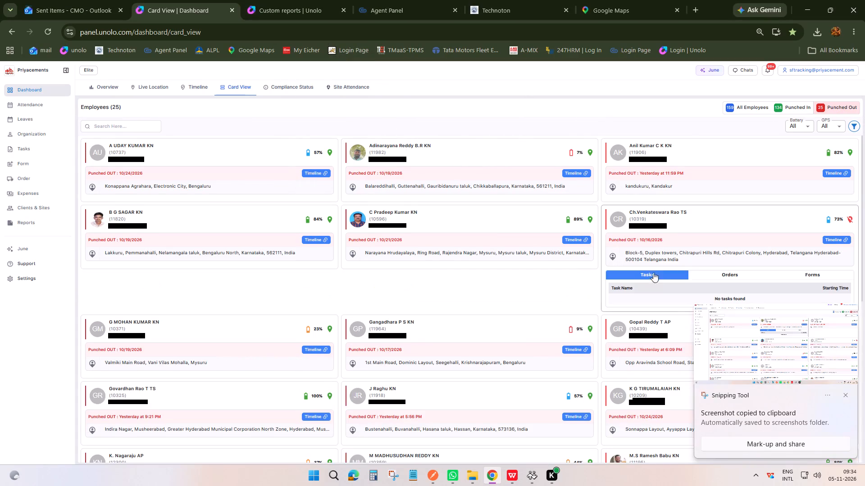
left_click(845, 396)
Examine the remaining punched-out employees' cards further down the Card View list.
scroll(479, 301, "down", 3)
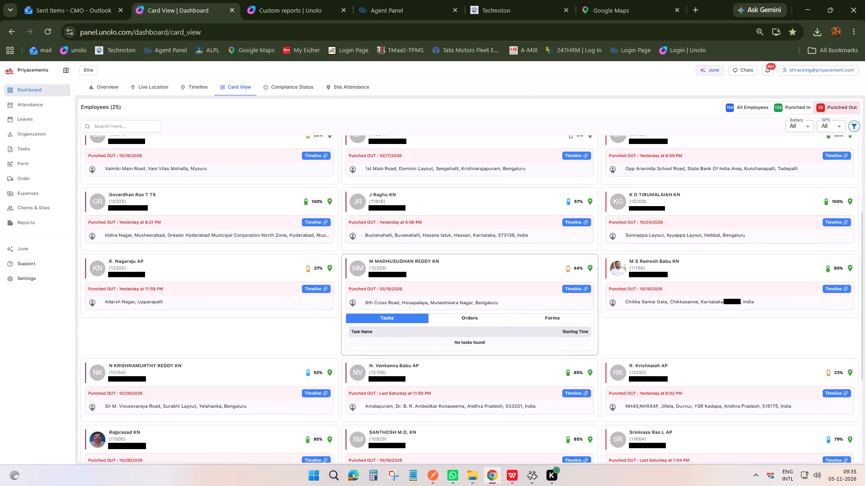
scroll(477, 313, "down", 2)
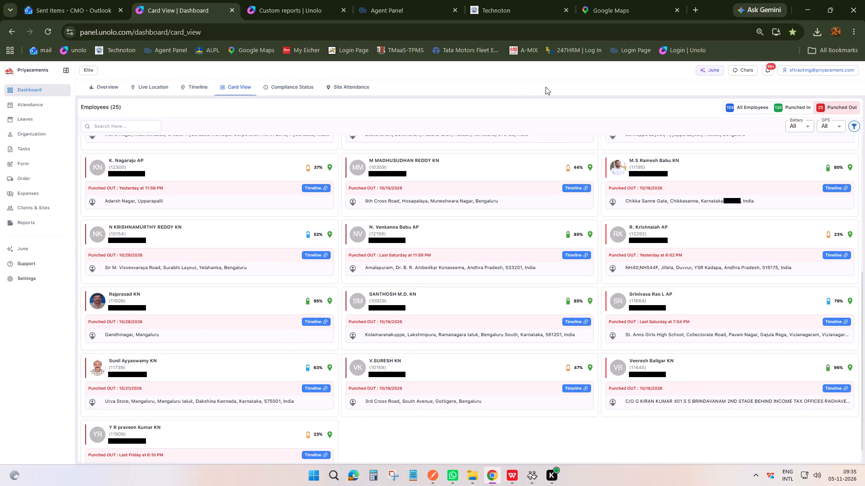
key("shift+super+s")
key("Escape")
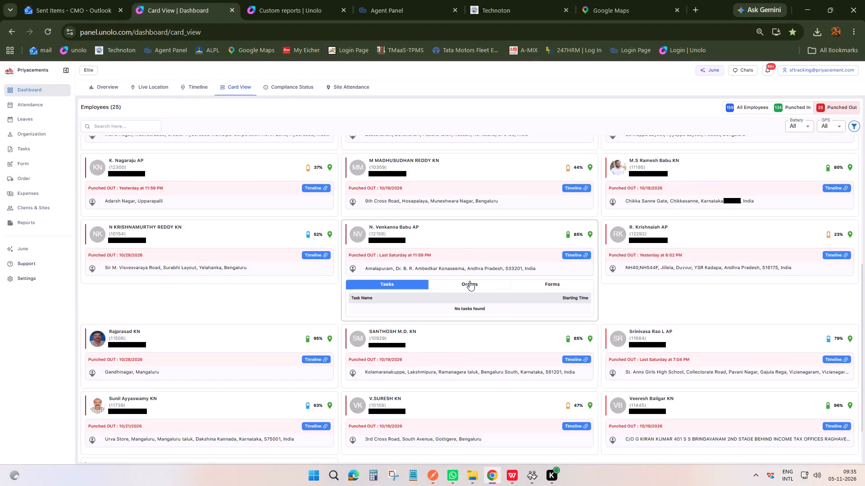
Capture a screenshot of the Card View page, from below the bookmarks to the taskbar, showing the middle rows of punched-out employees' cards.
scroll(456, 304, "up", 4)
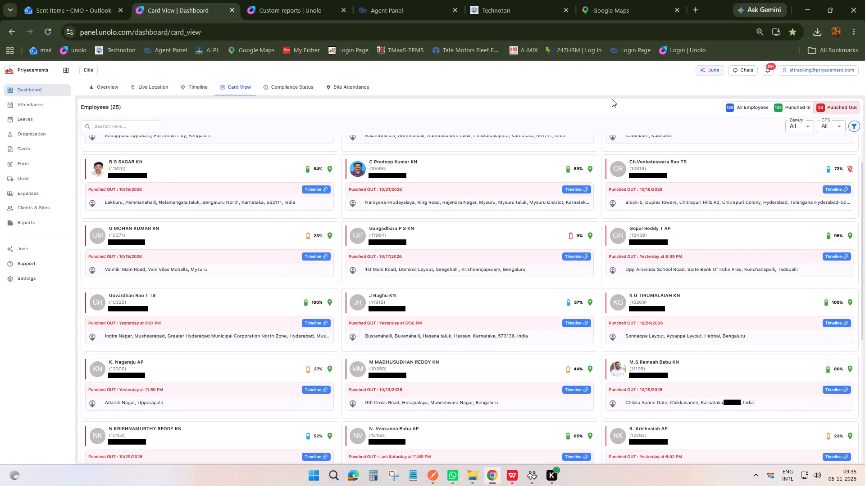
scroll(601, 93, "down", 2)
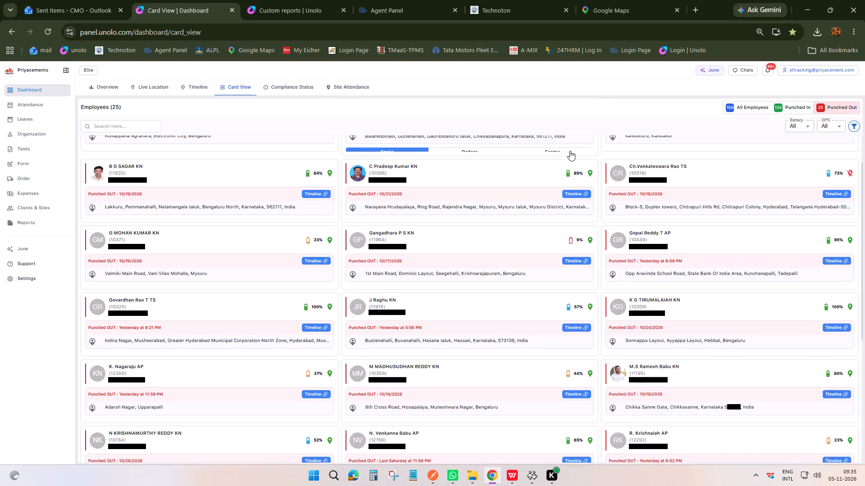
scroll(569, 152, "down", 1)
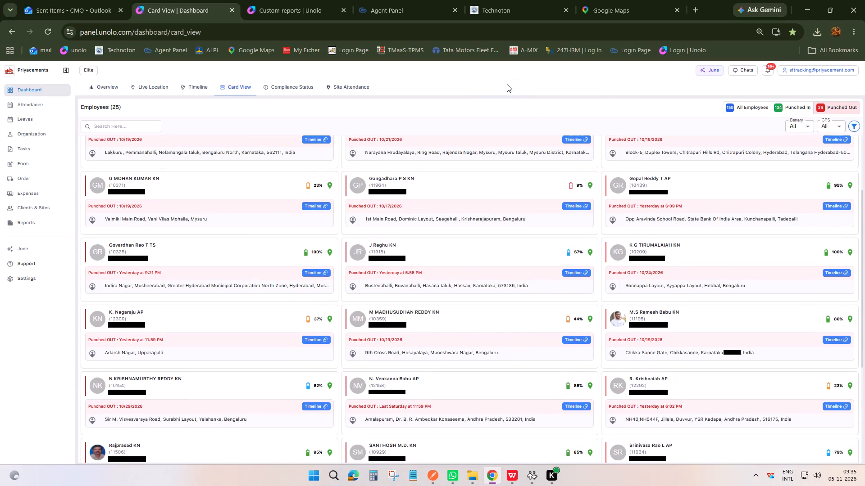
scroll(507, 92, "down", 3)
scroll(507, 151, "down", 1)
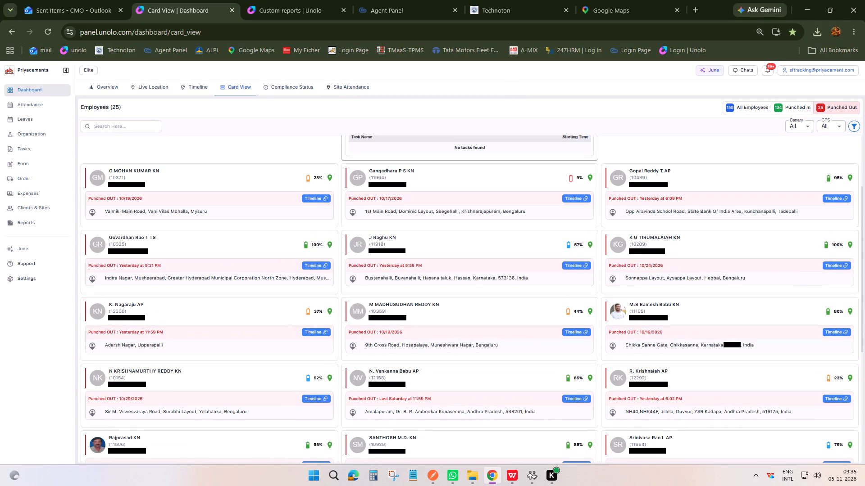
scroll(518, 88, "up", 3)
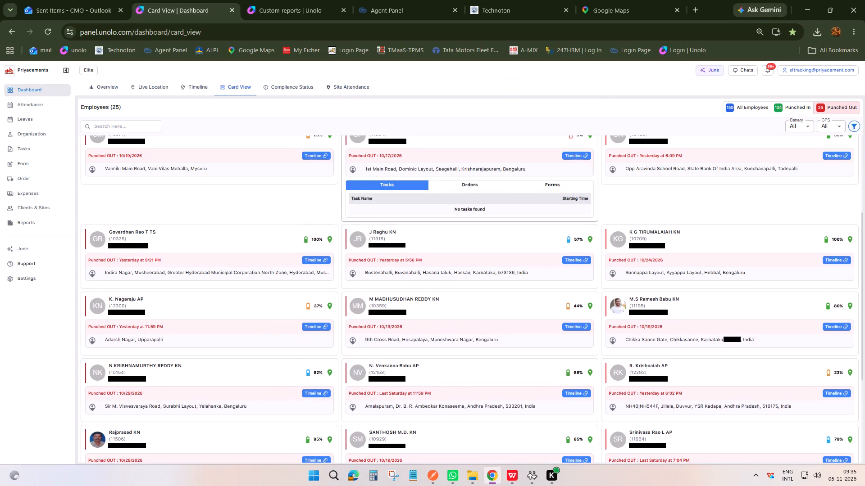
scroll(519, 160, "up", 1)
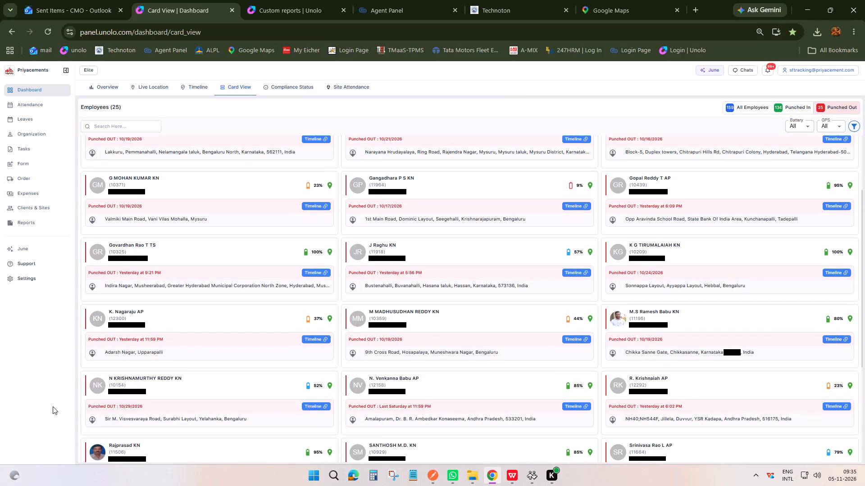
left_click(21, 382)
key("shift+super+s")
left_click_drag(0, 63, 864, 485)
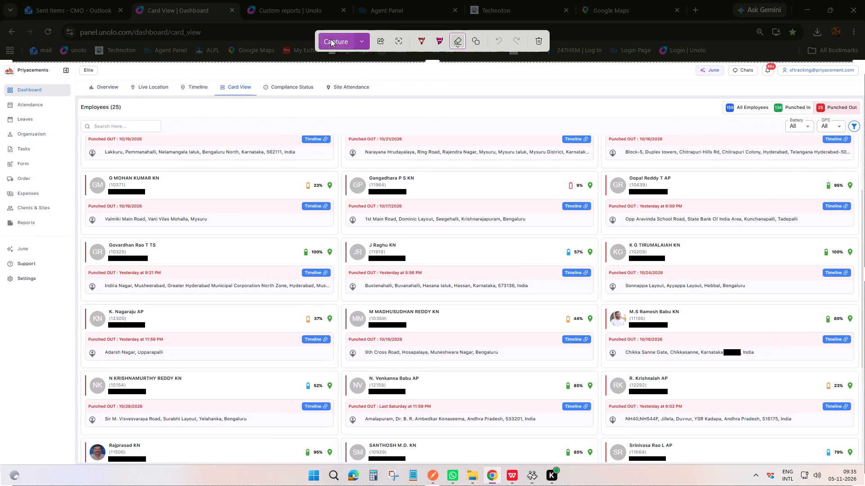
left_click(331, 39)
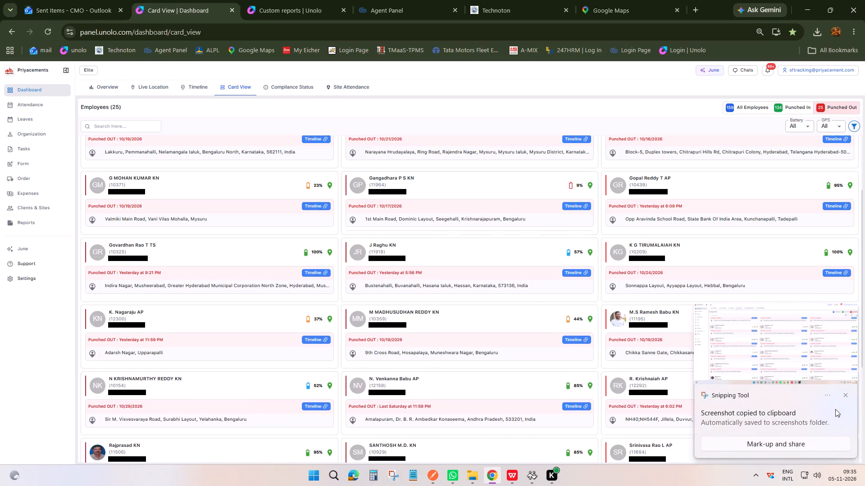
Capture a screenshot of the Card View page showing the last rows of punched-out employees' cards.
left_click(845, 399)
scroll(494, 306, "down", 7)
left_click(540, 447)
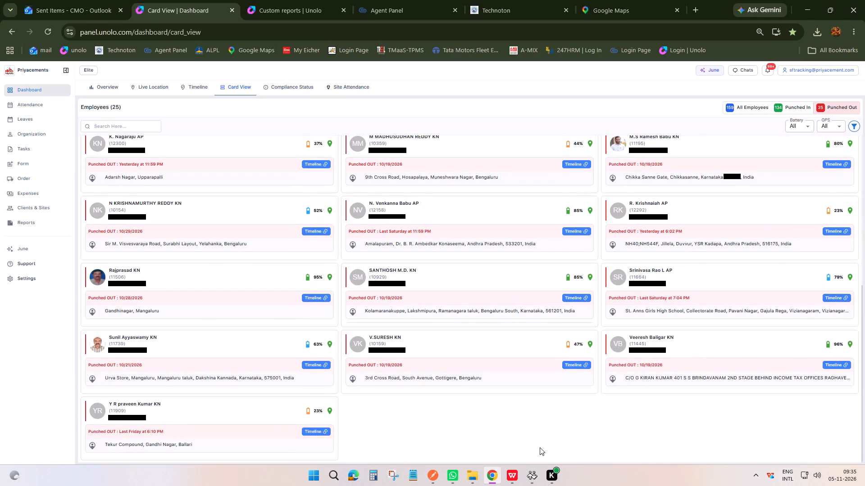
key("shift+super+s")
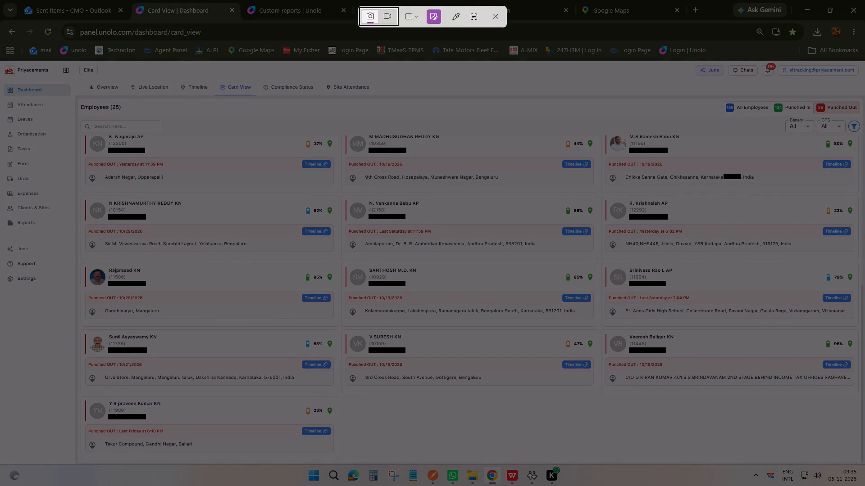
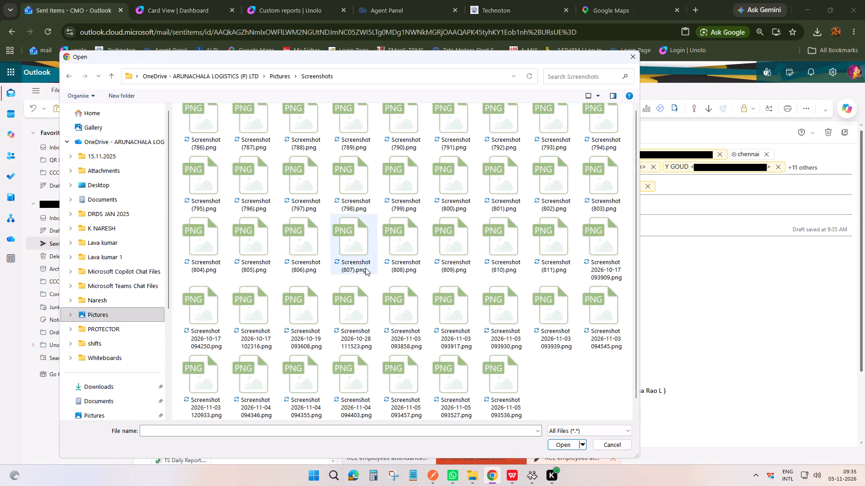
scroll(365, 268, "down", 3)
left_click(404, 383, "ctrl")
left_click(451, 382, "ctrl")
left_click(495, 378, "ctrl")
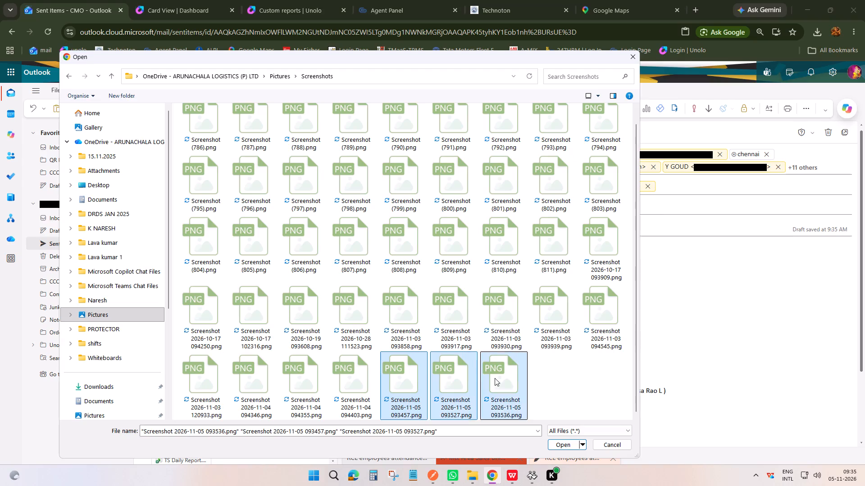